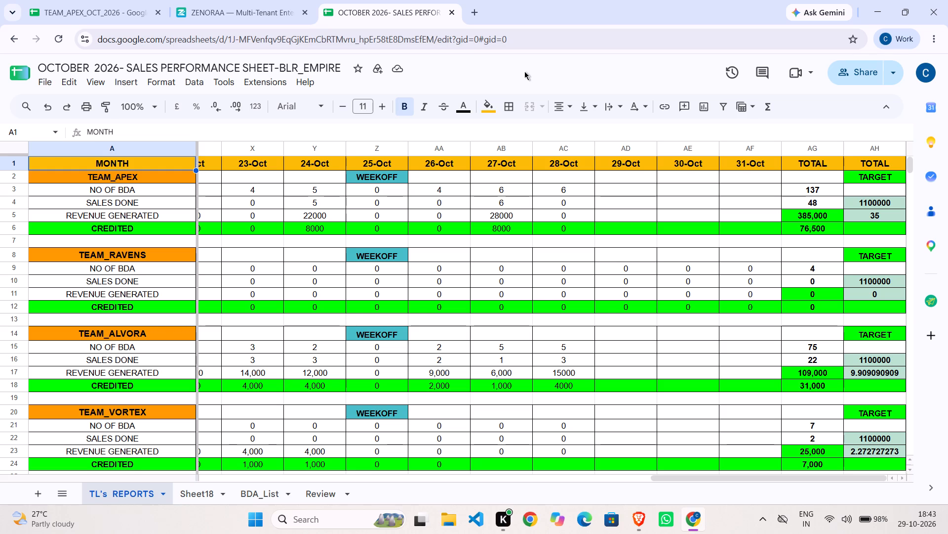
Switch to the ZENORAA leads page in Brave and examine the New-status leads across the program, owner, unit and college columns.
{"action": "left_click", "coordinate": [635, 517]}
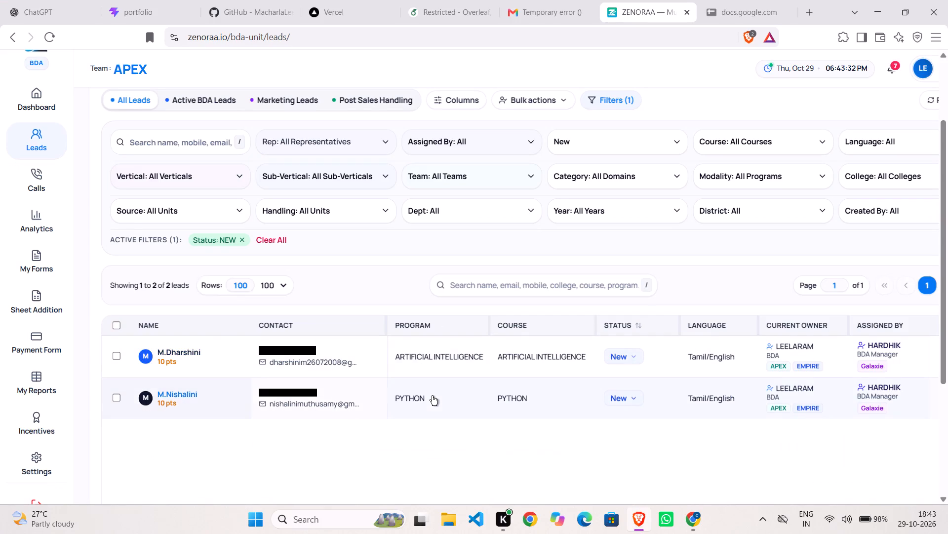
{"action": "scroll", "coordinate": [432, 396], "scroll_direction": "down", "scroll_amount": 2}
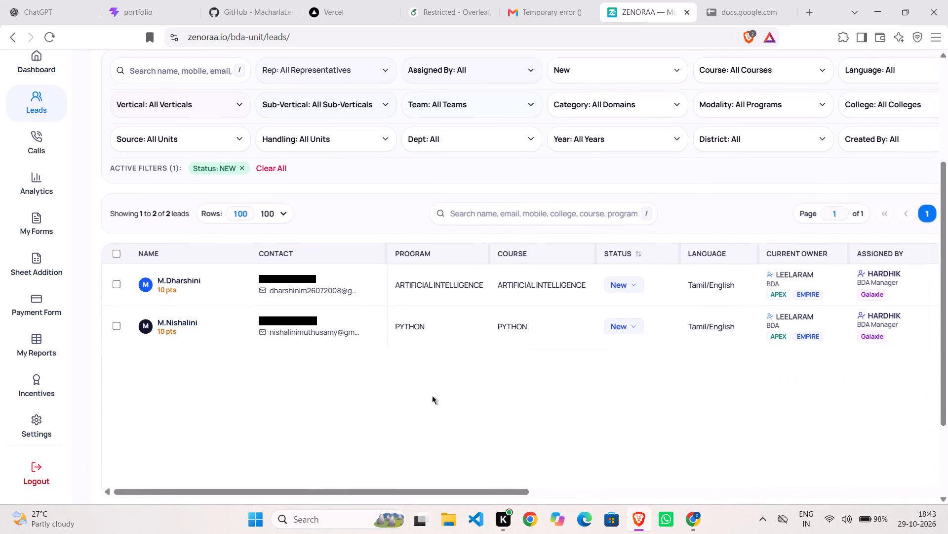
{"action": "scroll", "coordinate": [432, 396], "scroll_direction": "left", "scroll_amount": 8}
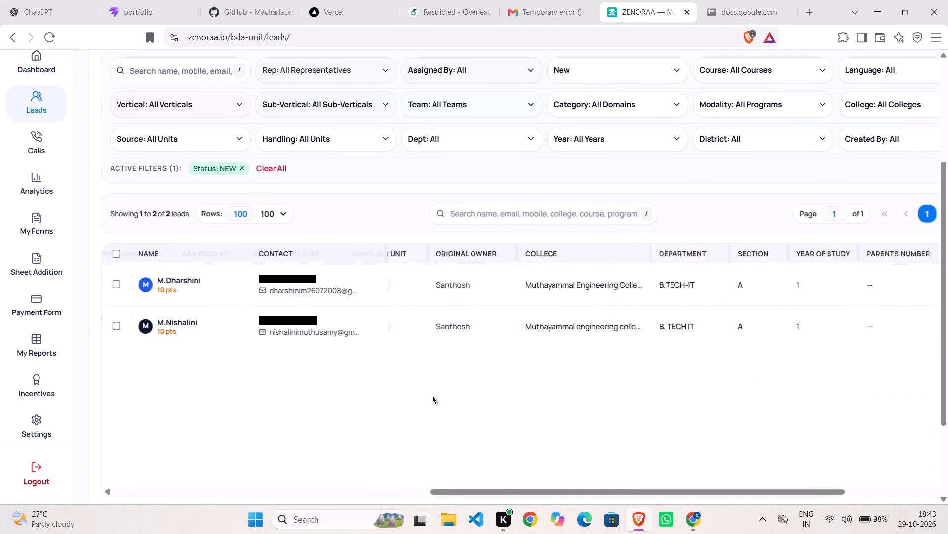
{"action": "scroll", "coordinate": [432, 396], "scroll_direction": "left", "scroll_amount": 2}
{"action": "scroll", "coordinate": [432, 396], "scroll_direction": "right", "scroll_amount": 3}
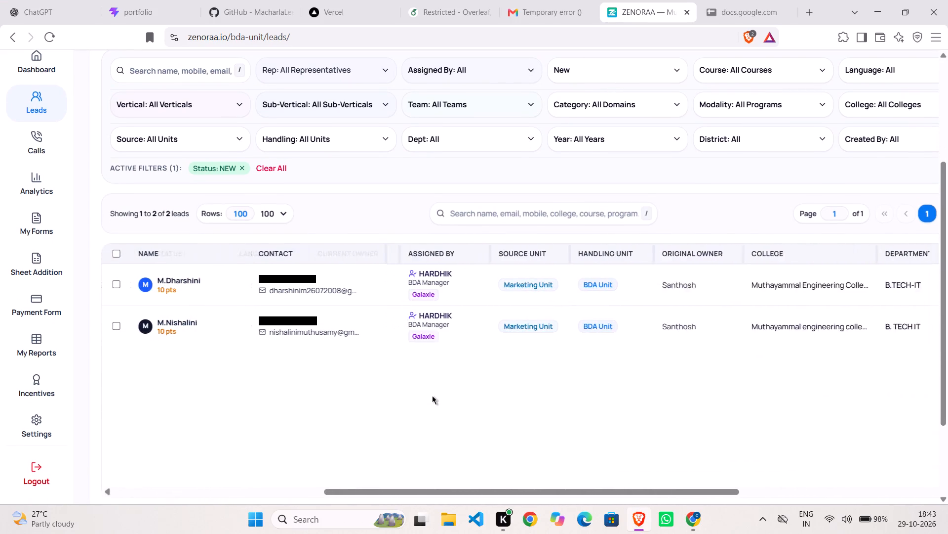
{"action": "scroll", "coordinate": [432, 396], "scroll_direction": "right", "scroll_amount": 3}
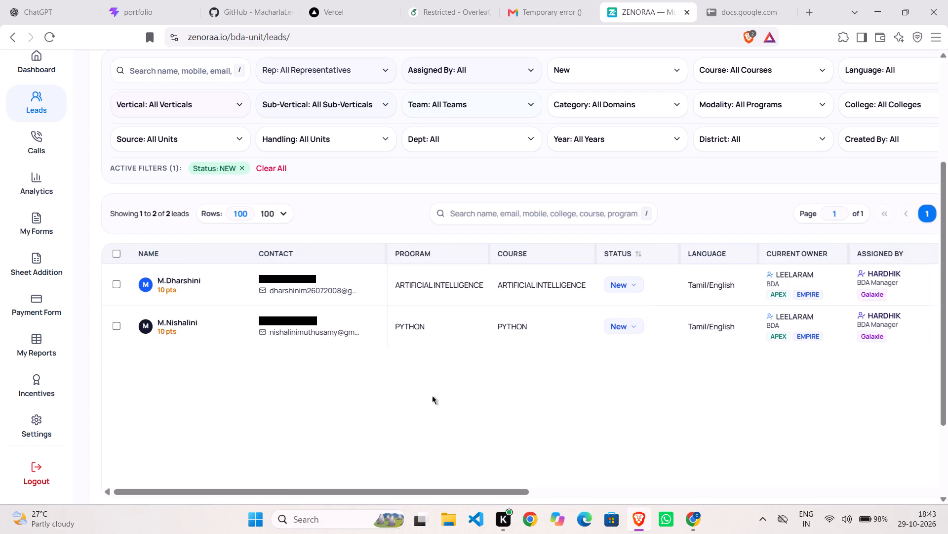
{"action": "scroll", "coordinate": [432, 396], "scroll_direction": "left", "scroll_amount": 3}
{"action": "scroll", "coordinate": [432, 396], "scroll_direction": "right", "scroll_amount": 2}
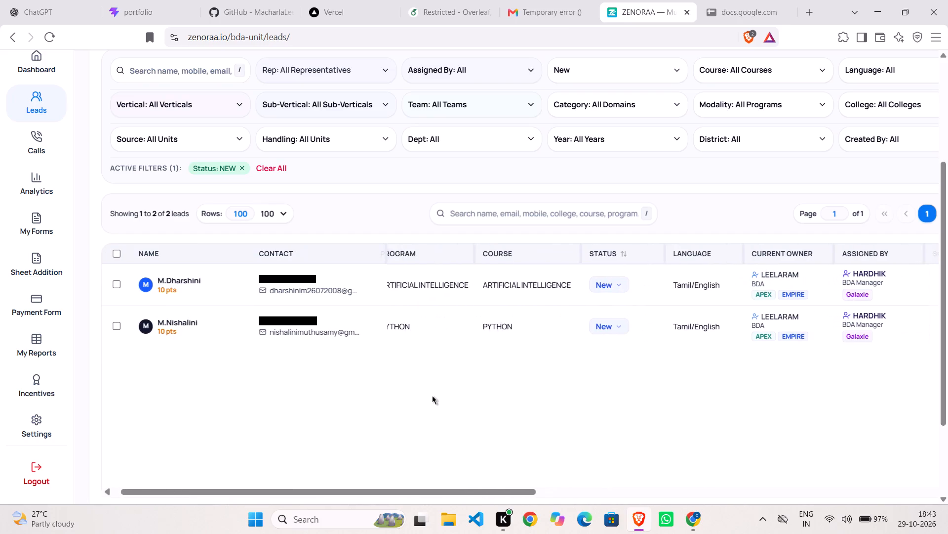
{"action": "scroll", "coordinate": [432, 396], "scroll_direction": "right", "scroll_amount": 3}
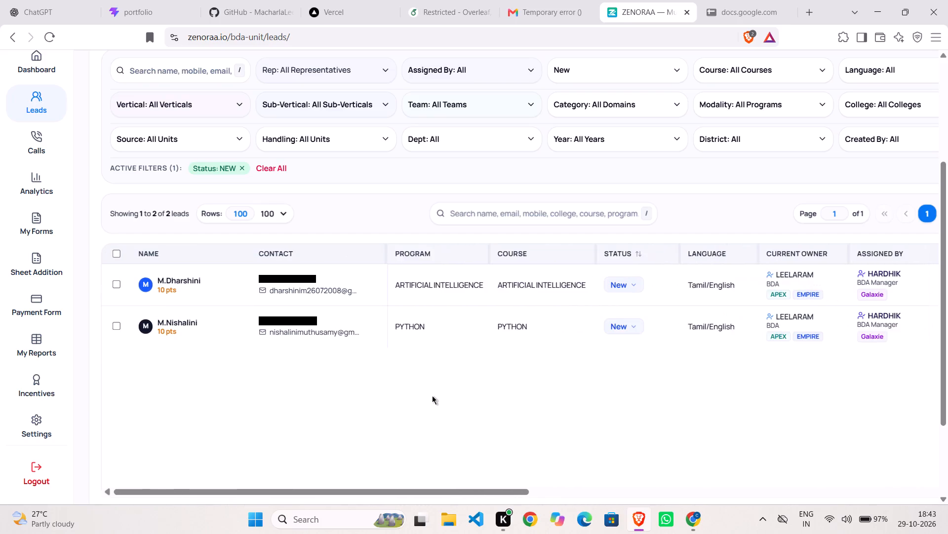
Widen the College column of the leads table so more of each college name fits.
{"action": "scroll", "coordinate": [432, 396], "scroll_direction": "left", "scroll_amount": 10}
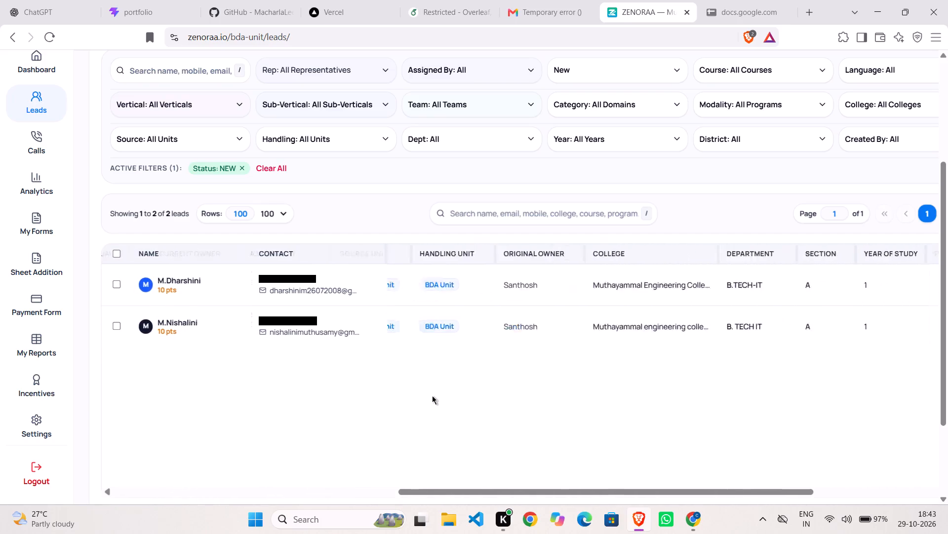
{"action": "scroll", "coordinate": [432, 396], "scroll_direction": "left", "scroll_amount": 1}
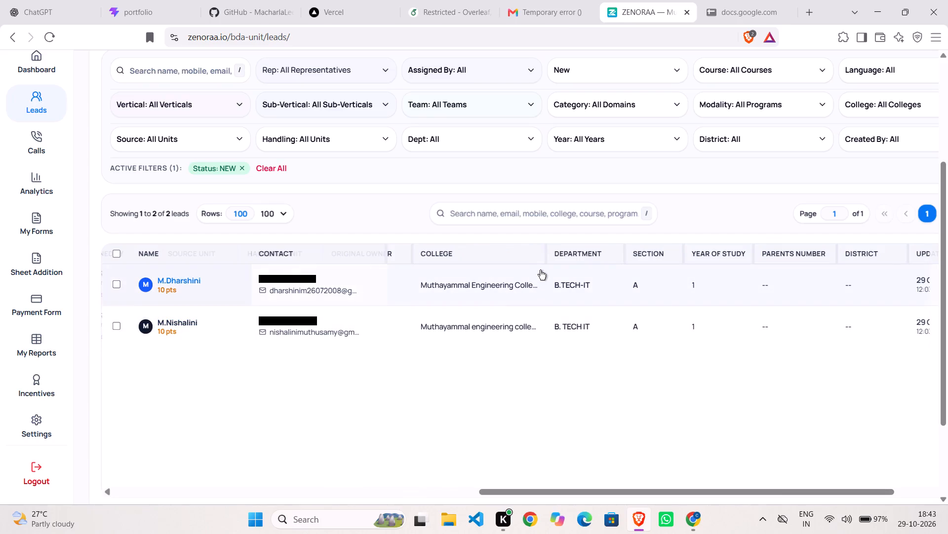
{"action": "left_click_drag", "start_coordinate": [544, 253], "coordinate": [535, 259]}
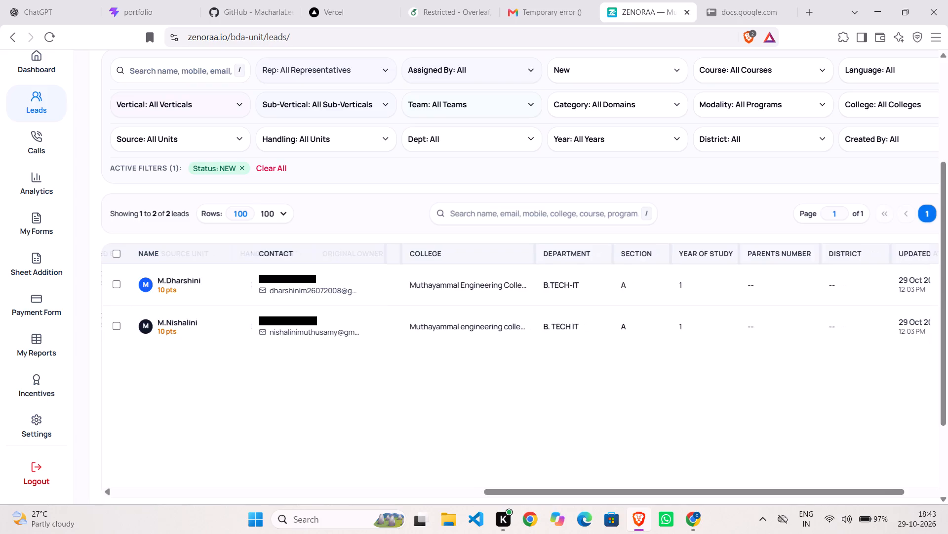
{"action": "left_click_drag", "start_coordinate": [535, 259], "coordinate": [620, 259]}
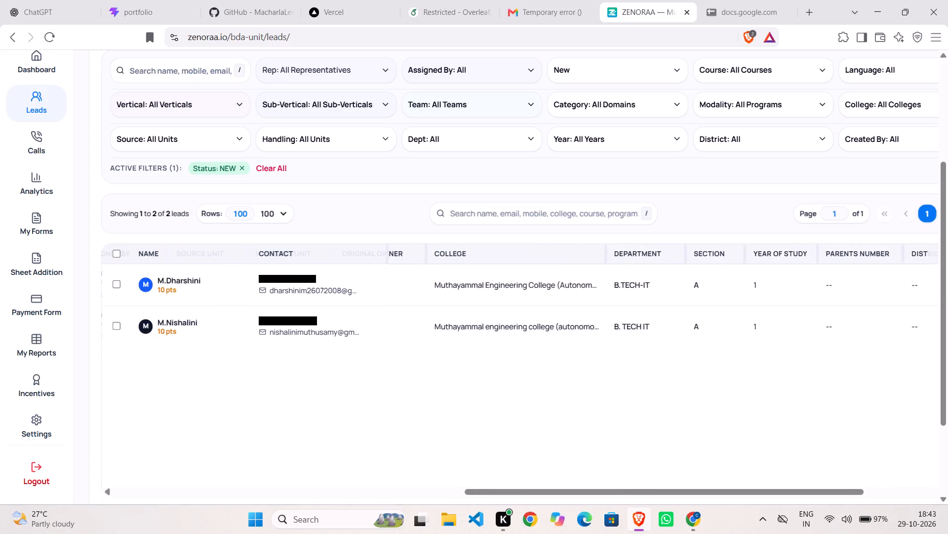
{"action": "left_click_drag", "start_coordinate": [620, 259], "coordinate": [621, 260]}
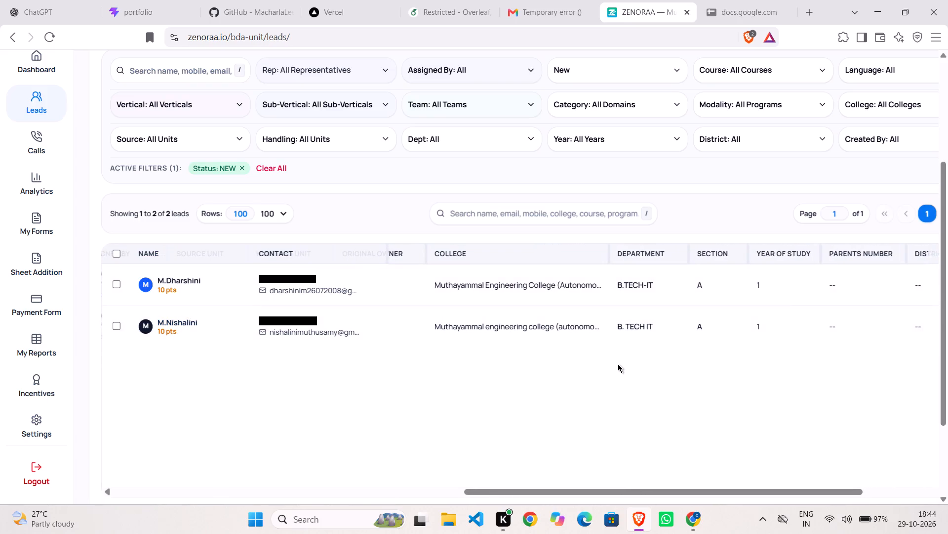
Review the course, owner, assignment and college details of the New-status leads.
{"action": "scroll", "coordinate": [618, 364], "scroll_direction": "left", "scroll_amount": 8}
{"action": "scroll", "coordinate": [618, 364], "scroll_direction": "right", "scroll_amount": 5}
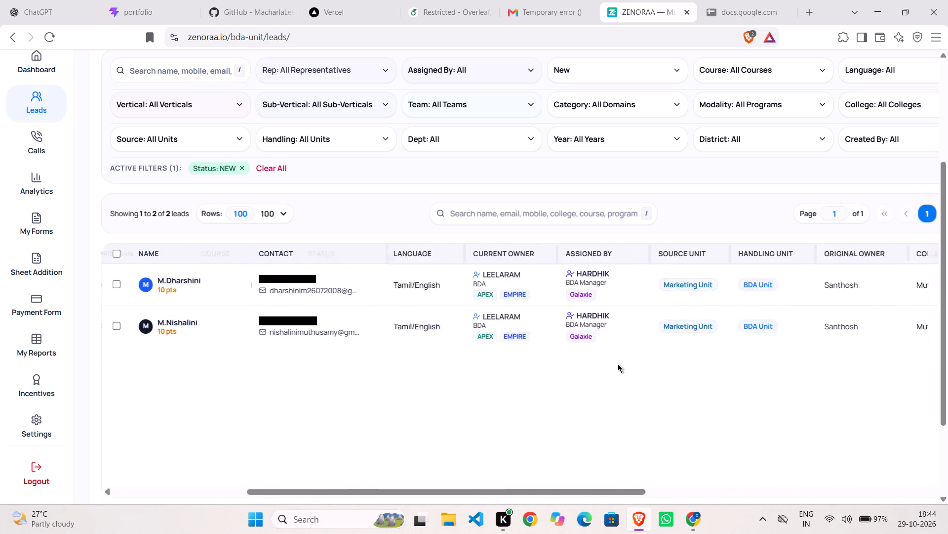
{"action": "scroll", "coordinate": [618, 364], "scroll_direction": "right", "scroll_amount": 1}
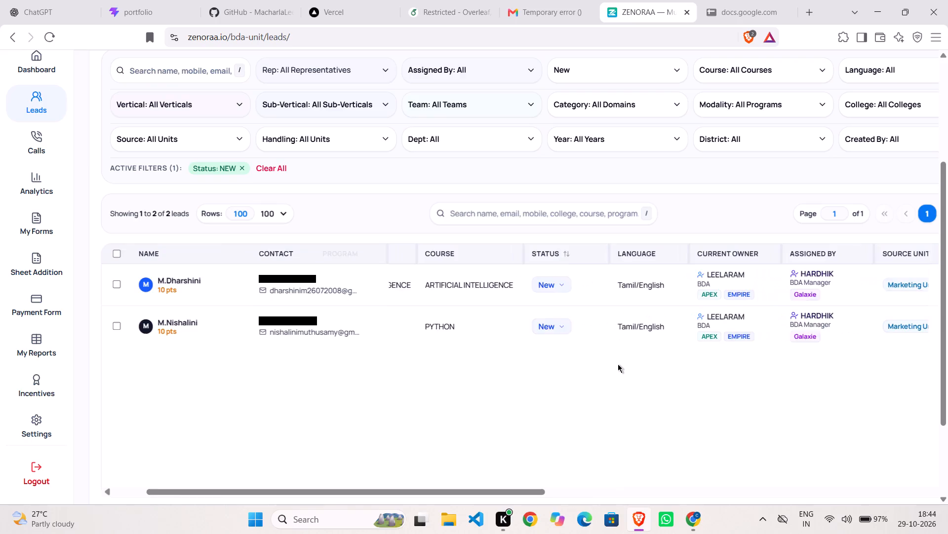
{"action": "scroll", "coordinate": [618, 364], "scroll_direction": "left", "scroll_amount": 3}
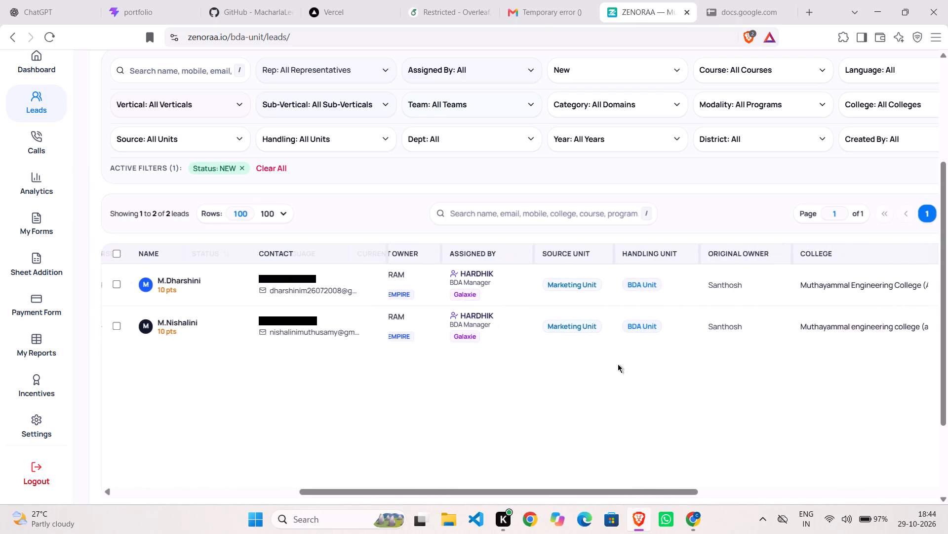
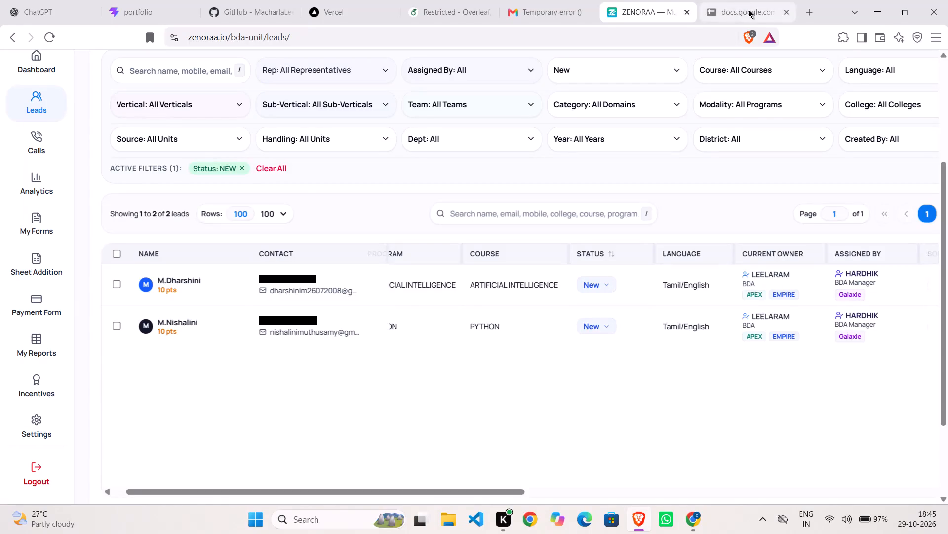
Reload the Google Sheets page and return to the ZENORAA leads page while it loads.
{"action": "left_click", "coordinate": [748, 10]}
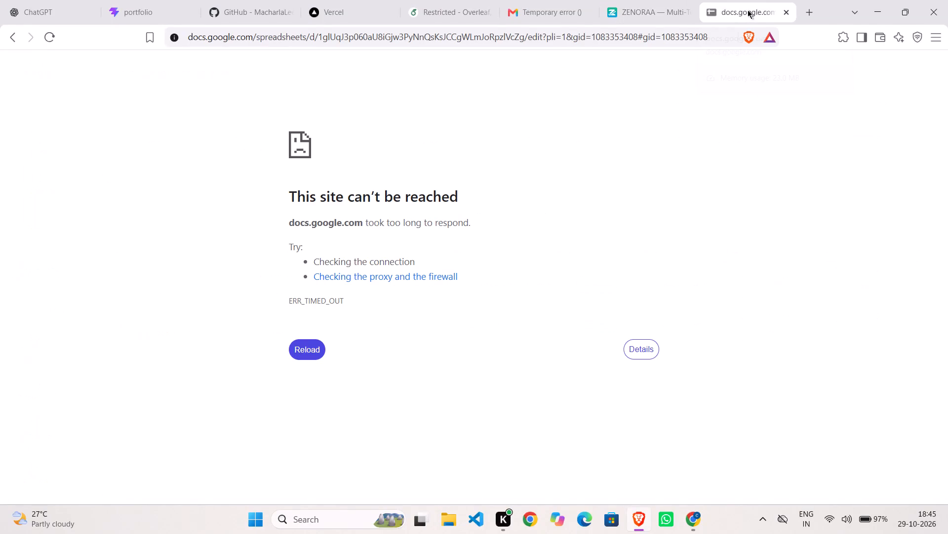
{"action": "left_click", "coordinate": [316, 351]}
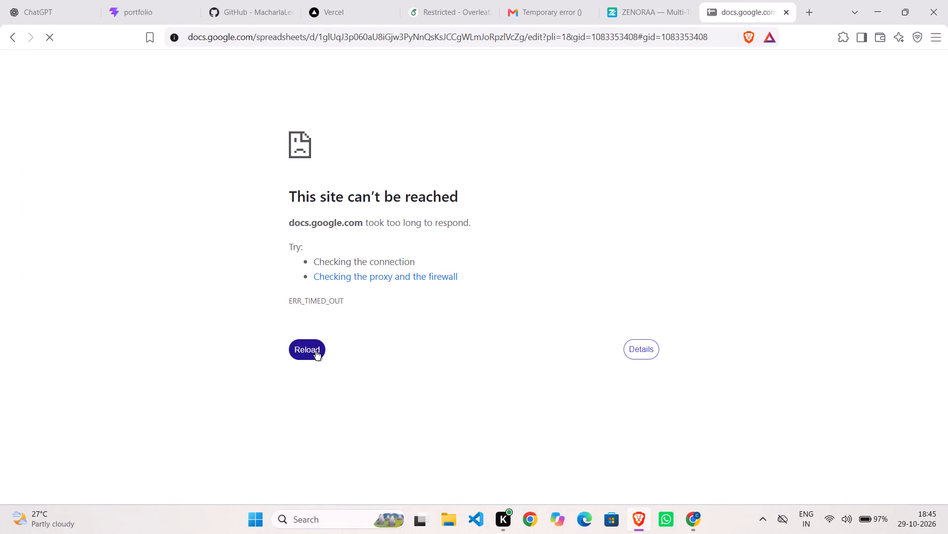
{"action": "left_click", "coordinate": [641, 0]}
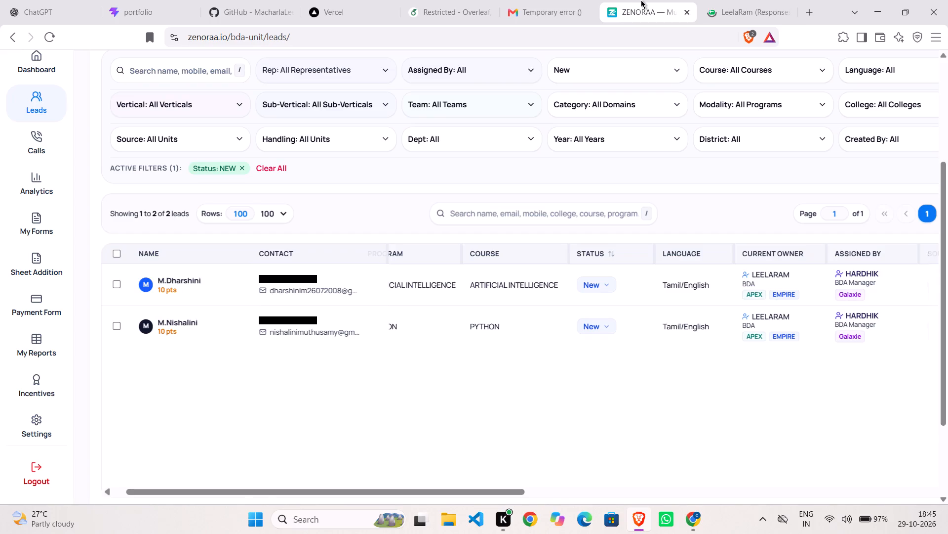
Look through the lead rows in the Form responses 1 sheet of the reloaded spreadsheet and return to the ZENORAA leads page.
{"action": "left_click", "coordinate": [742, 11]}
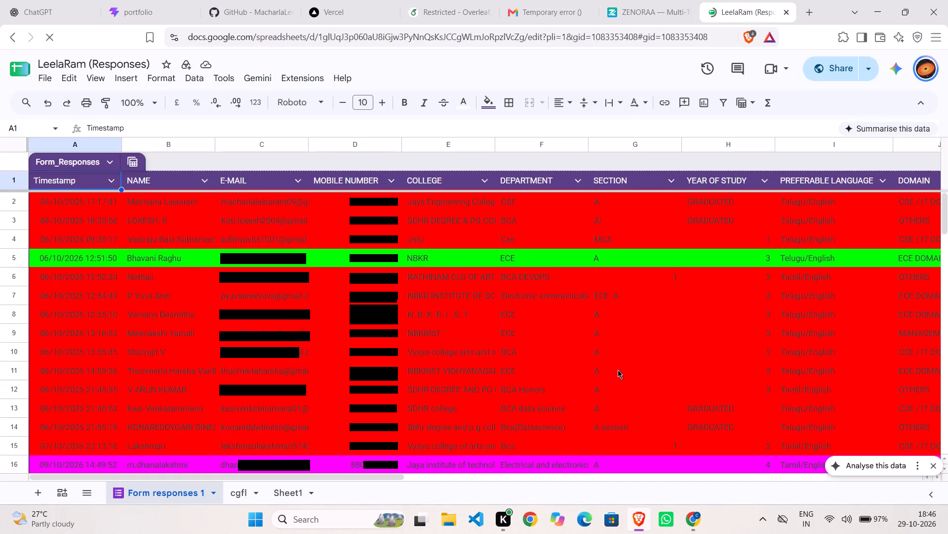
{"action": "scroll", "coordinate": [618, 370], "scroll_direction": "down", "scroll_amount": 5}
{"action": "scroll", "coordinate": [618, 370], "scroll_direction": "up", "scroll_amount": 2}
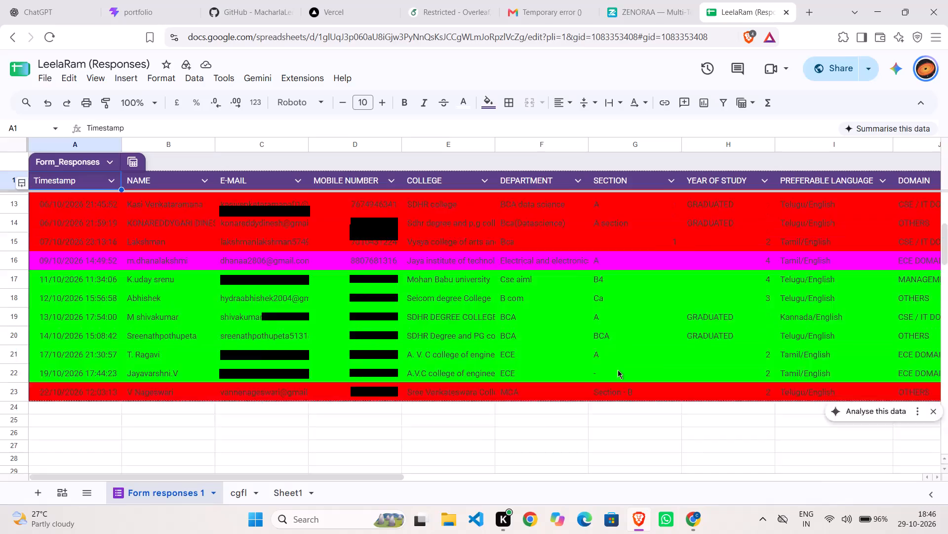
{"action": "left_click", "coordinate": [661, 5]}
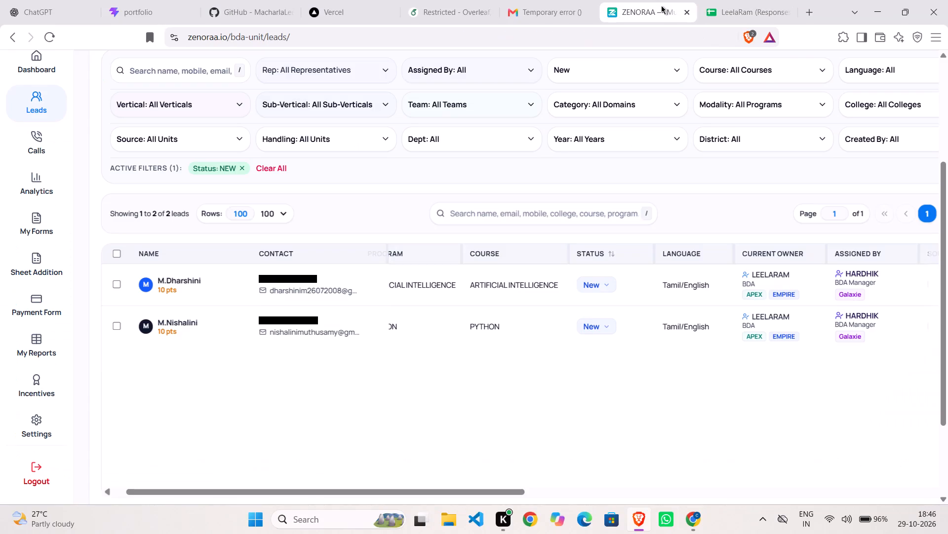
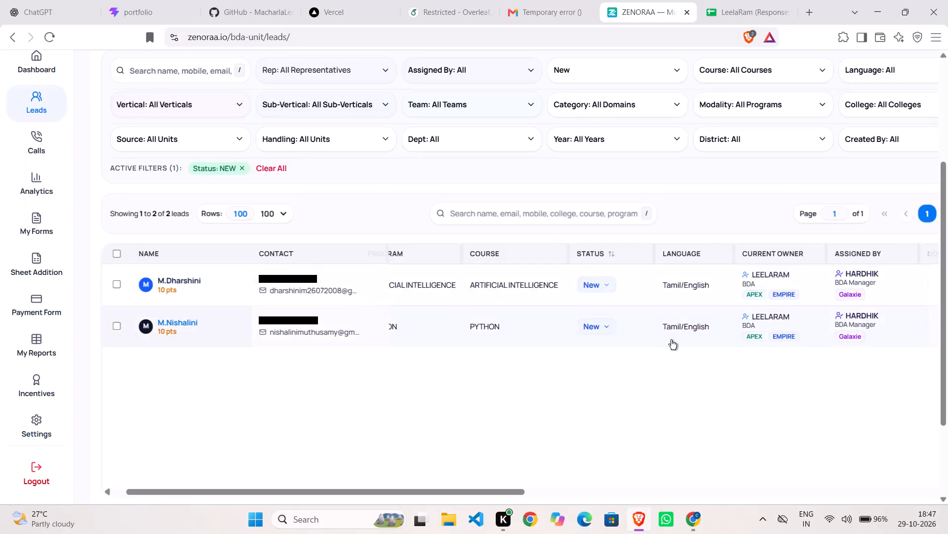
Examine the course, language, owner, unit and college columns of the leads filtered to New status.
{"action": "scroll", "coordinate": [671, 340], "scroll_direction": "left", "scroll_amount": 3}
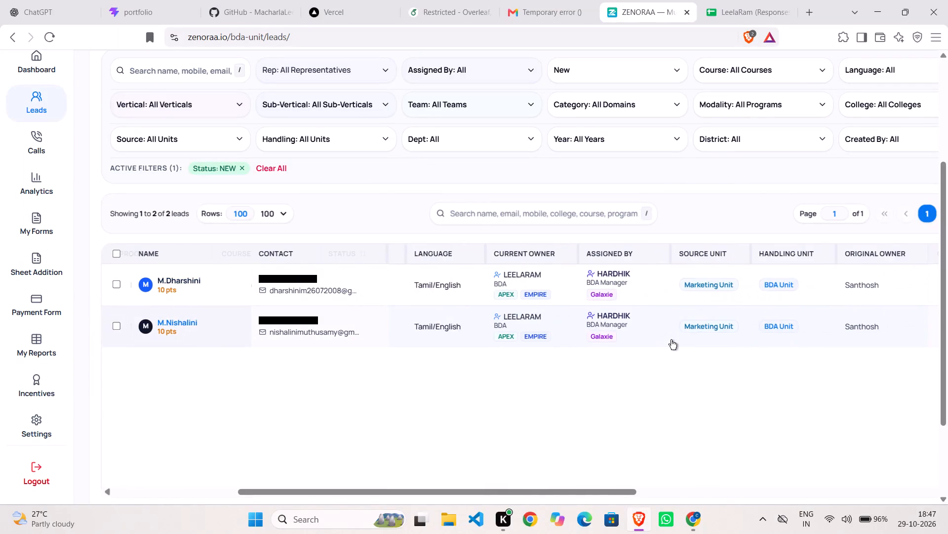
{"action": "scroll", "coordinate": [671, 340], "scroll_direction": "left", "scroll_amount": 3}
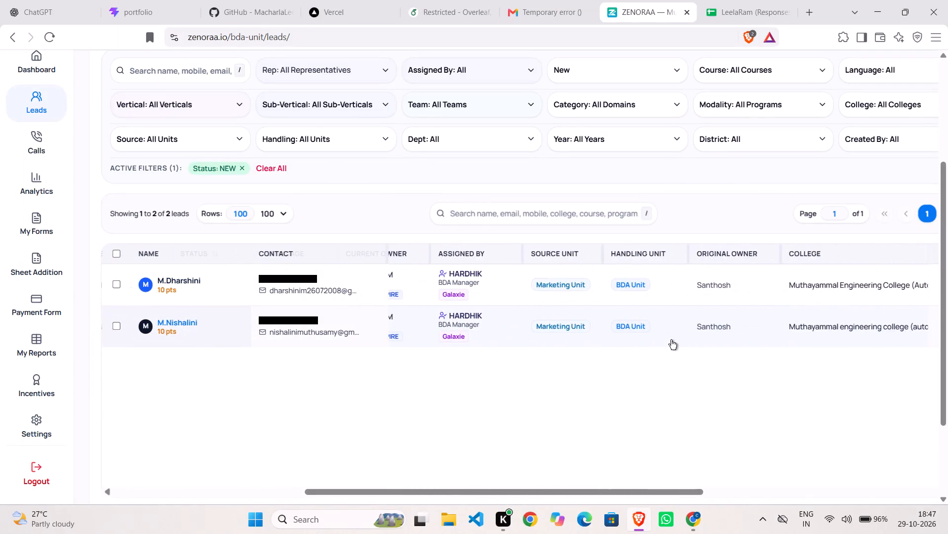
{"action": "scroll", "coordinate": [671, 340], "scroll_direction": "right", "scroll_amount": 2}
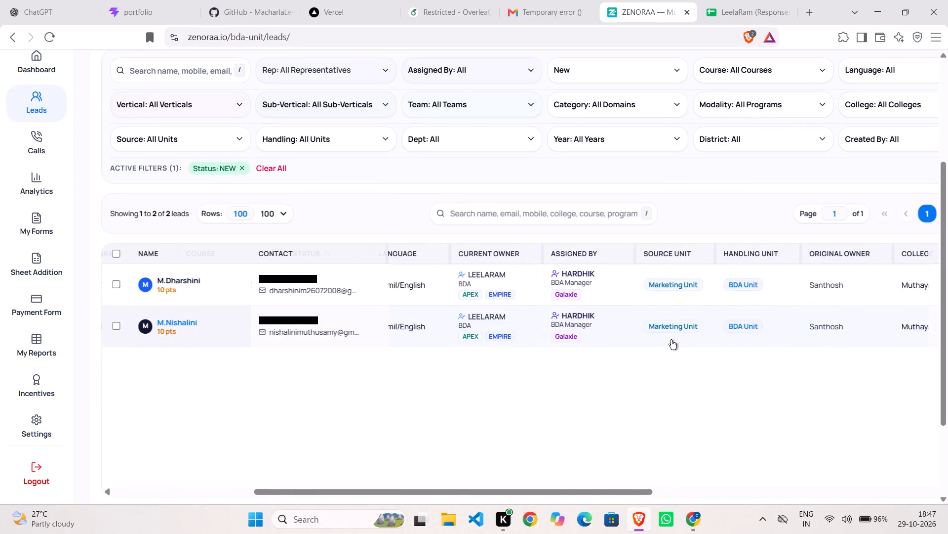
{"action": "scroll", "coordinate": [671, 340], "scroll_direction": "right", "scroll_amount": 2}
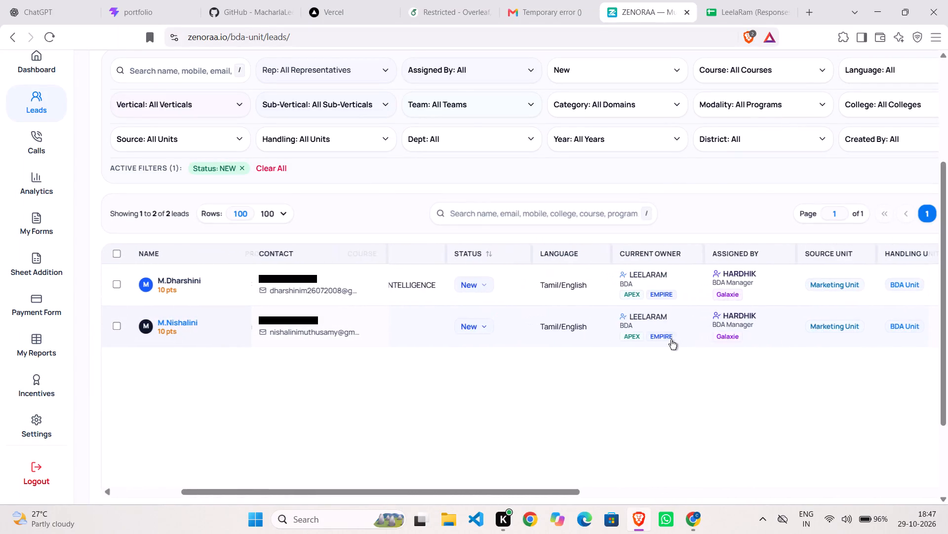
{"action": "scroll", "coordinate": [671, 340], "scroll_direction": "right", "scroll_amount": 2}
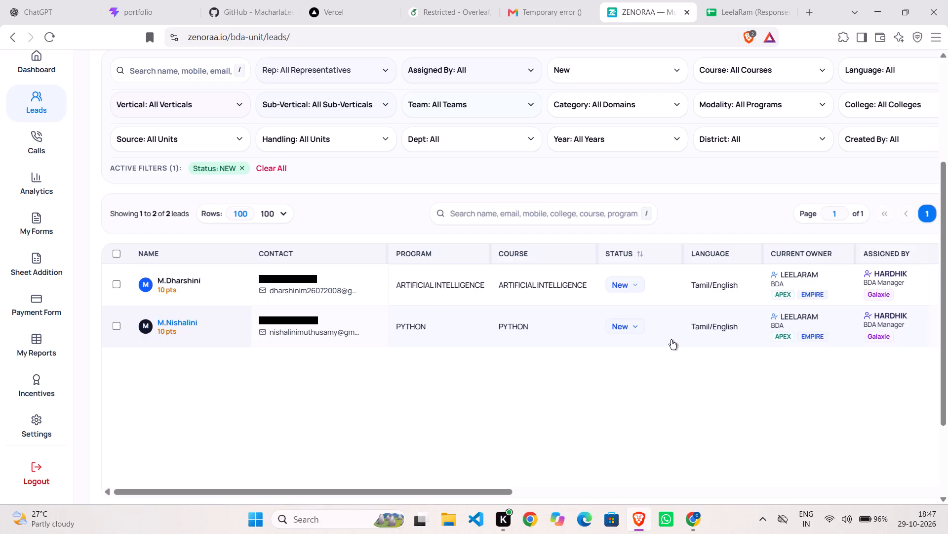
{"action": "scroll", "coordinate": [671, 340], "scroll_direction": "left", "scroll_amount": 1}
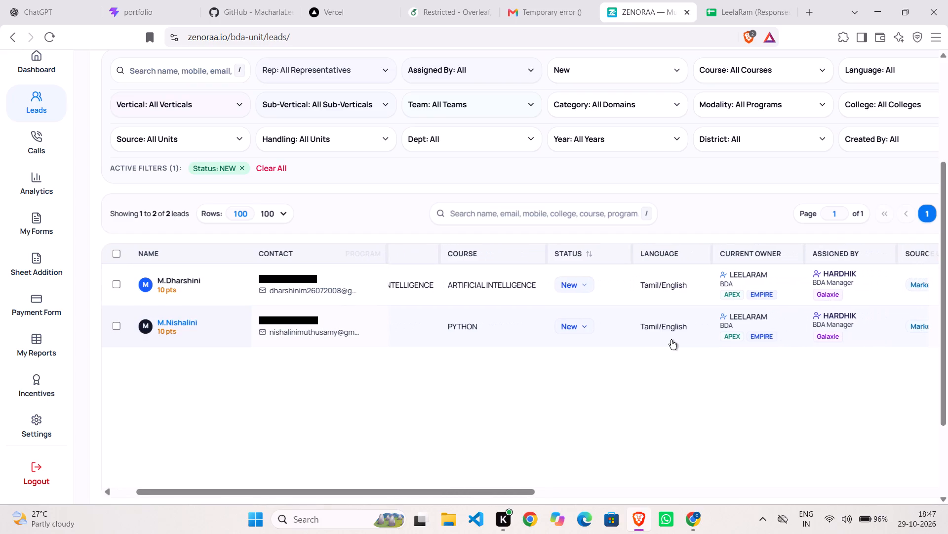
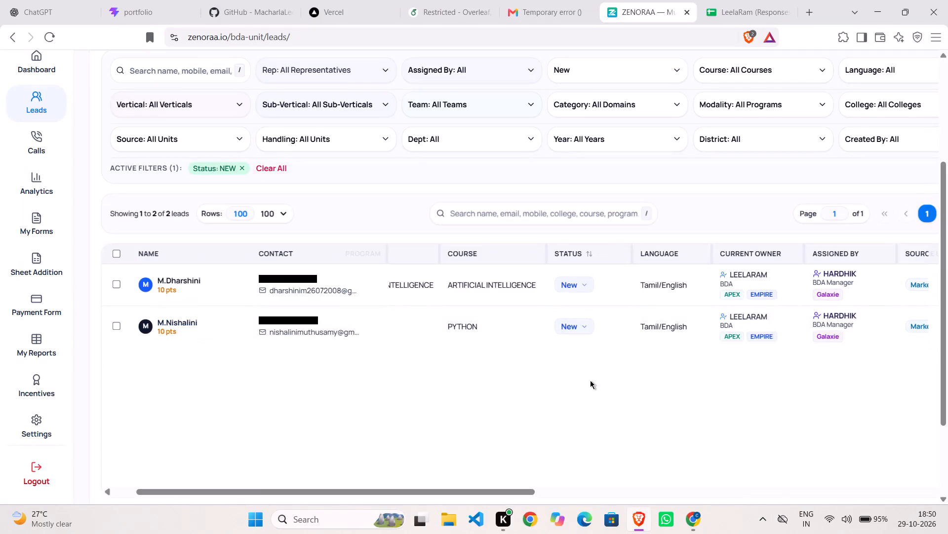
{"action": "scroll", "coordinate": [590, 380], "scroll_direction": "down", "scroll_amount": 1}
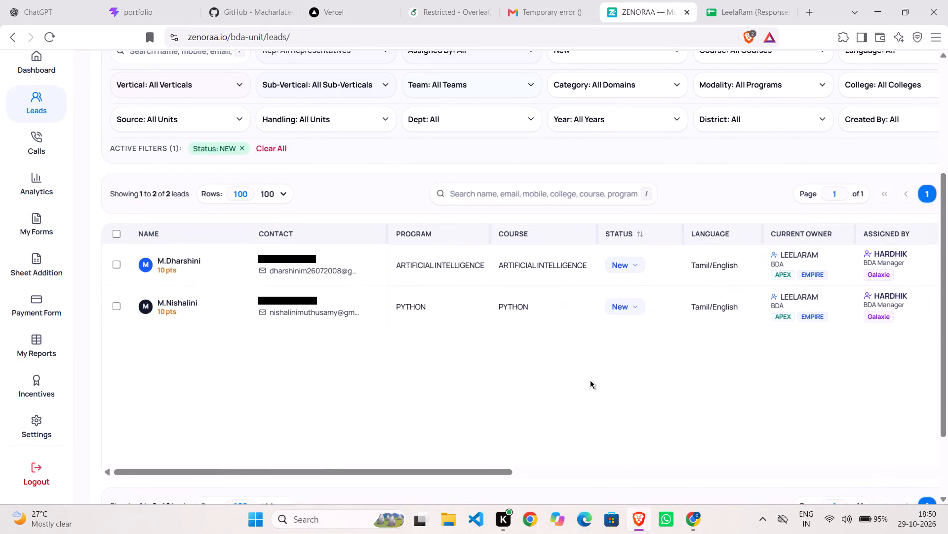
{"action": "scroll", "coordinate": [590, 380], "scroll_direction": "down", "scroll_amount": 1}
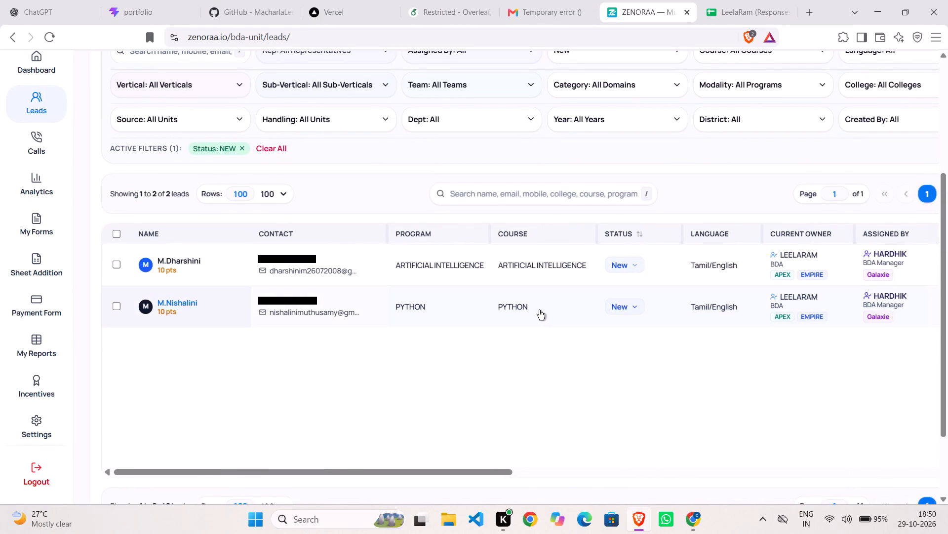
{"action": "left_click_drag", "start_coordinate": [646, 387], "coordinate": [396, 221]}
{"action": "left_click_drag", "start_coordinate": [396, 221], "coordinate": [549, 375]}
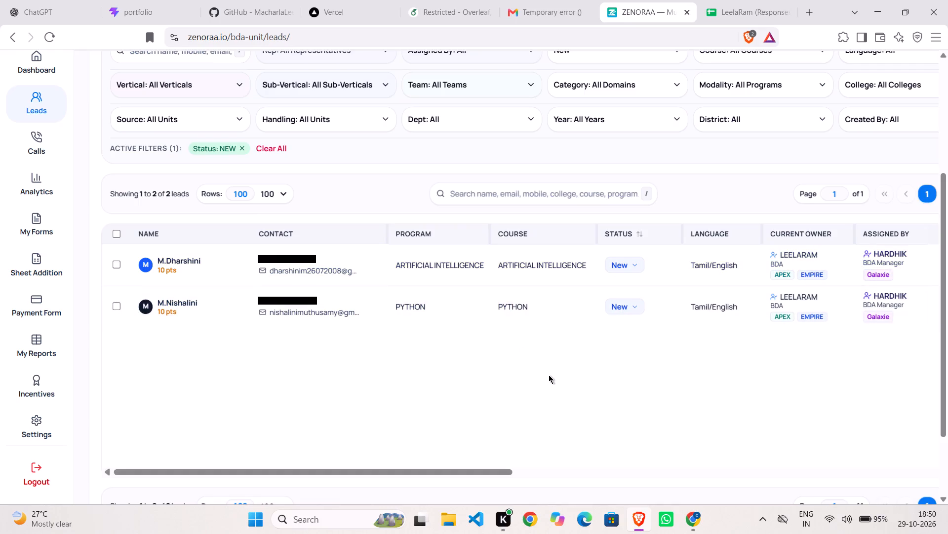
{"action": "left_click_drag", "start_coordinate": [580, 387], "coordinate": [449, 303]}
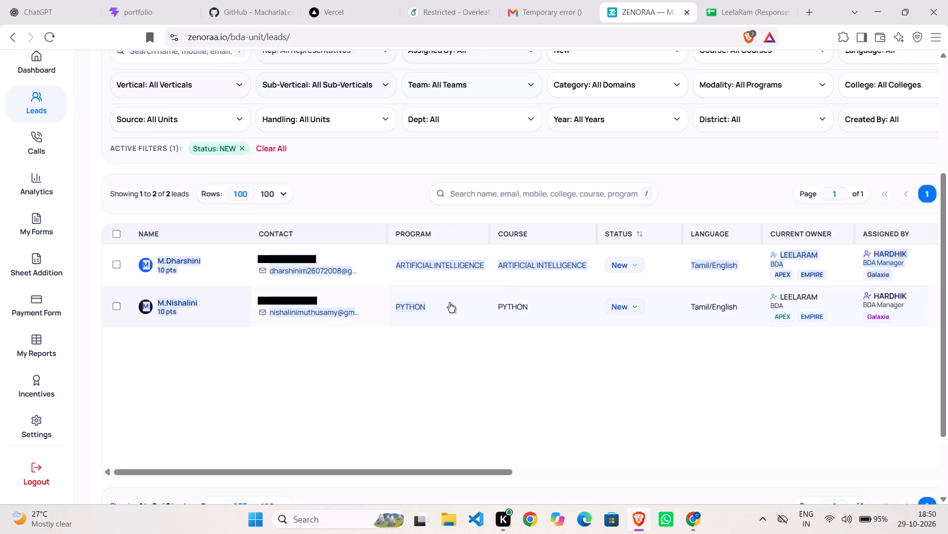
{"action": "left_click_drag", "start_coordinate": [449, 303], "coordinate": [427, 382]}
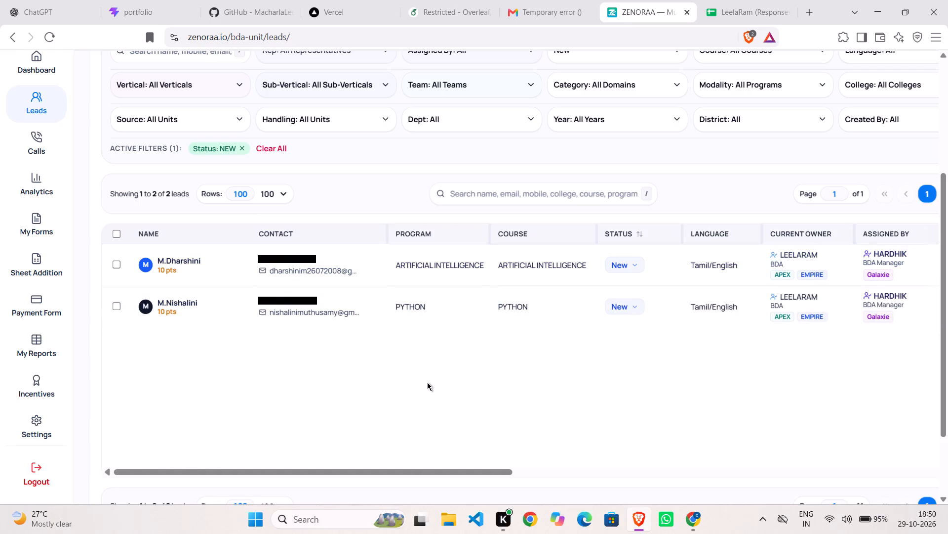
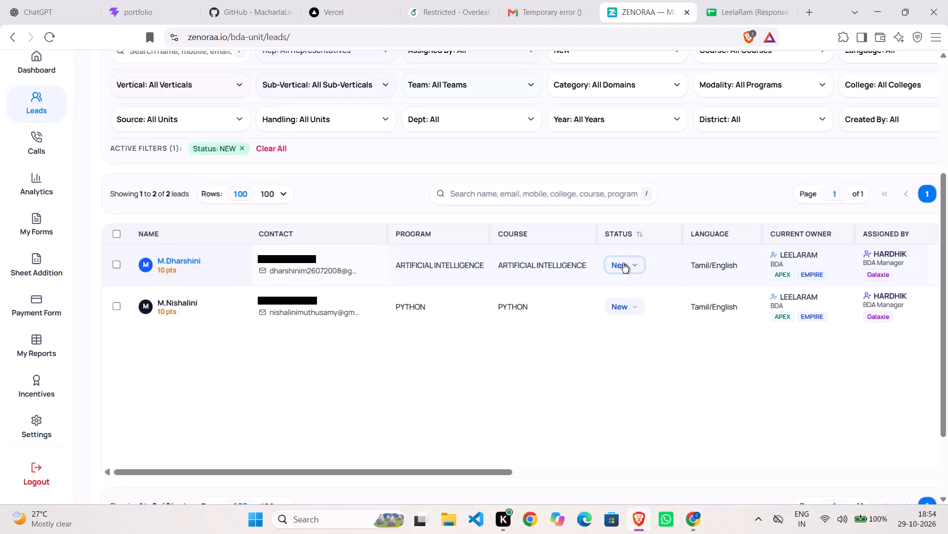
Update the Artificial Intelligence lead's status to Call Back with the call remark "before 8pm" and save it.
{"action": "left_click", "coordinate": [623, 263]}
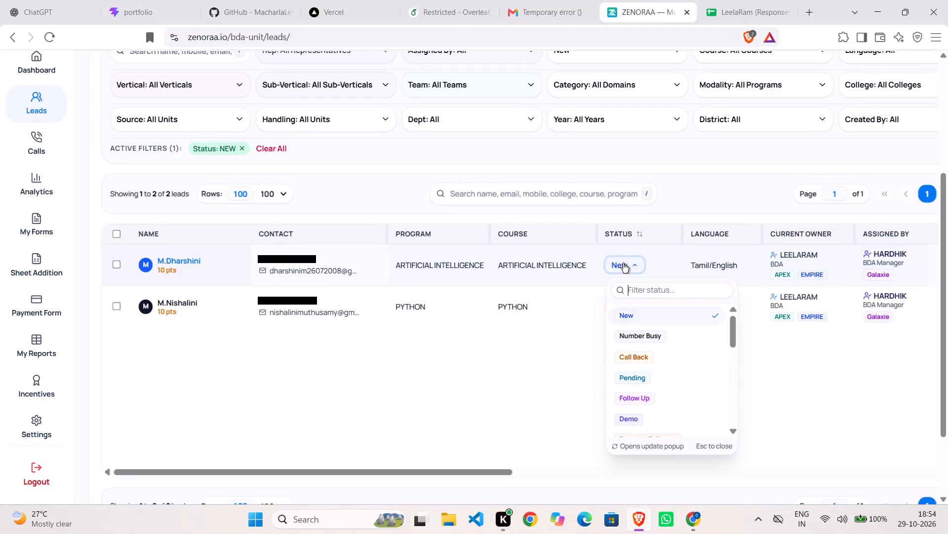
{"action": "left_click", "coordinate": [641, 352]}
{"action": "left_click", "coordinate": [540, 259]}
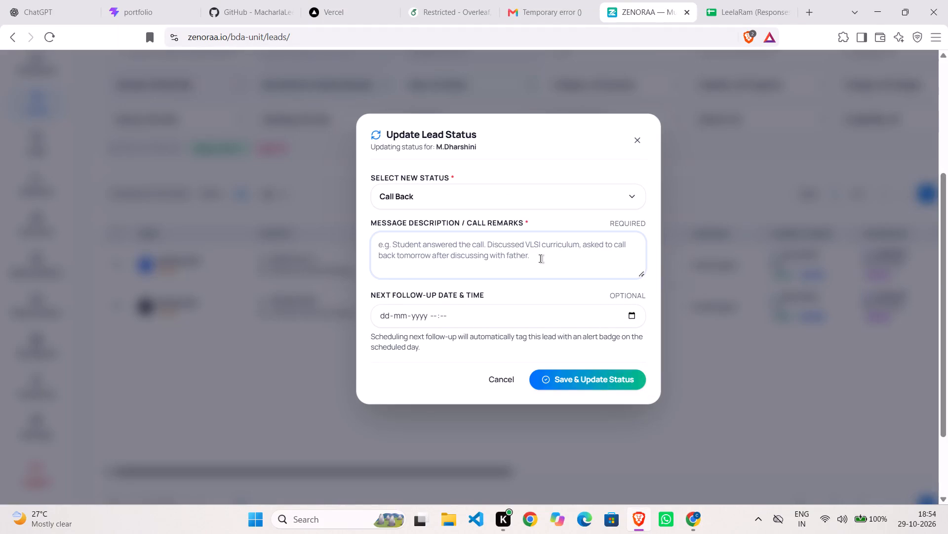
{"action": "type", "text": "br"}
{"action": "key", "text": "BackSpace"}
{"action": "type", "text": "efore"}
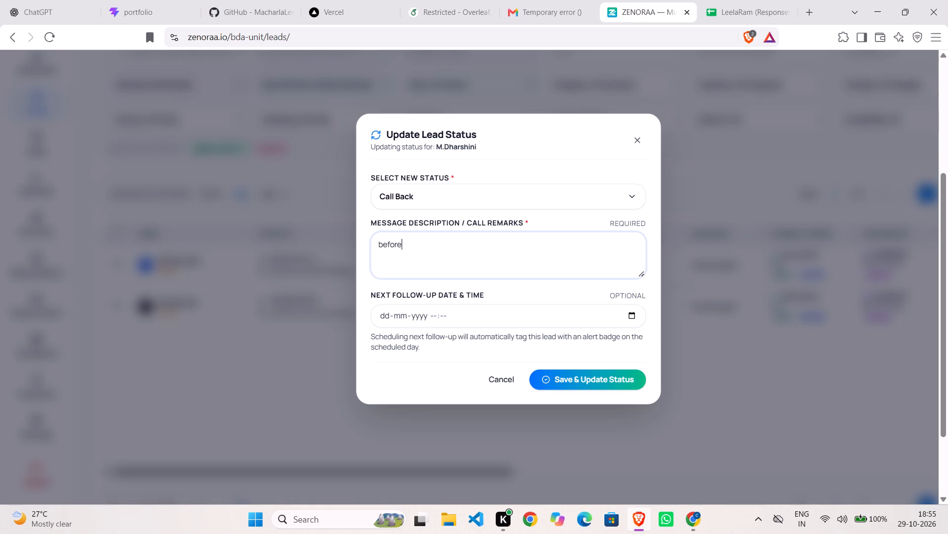
{"action": "key", "text": "space"}
{"action": "type", "text": "8pm"}
{"action": "left_click", "coordinate": [594, 388]}
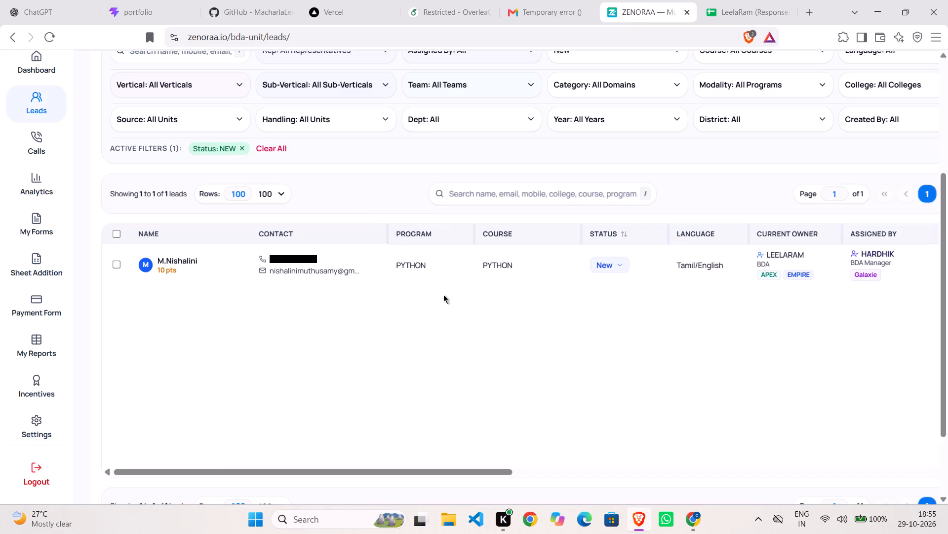
Update the Python lead's status to Call Back with the call remark "before 8pm" and save it.
{"action": "left_click", "coordinate": [607, 264]}
{"action": "scroll", "coordinate": [620, 383], "scroll_direction": "right", "scroll_amount": 1}
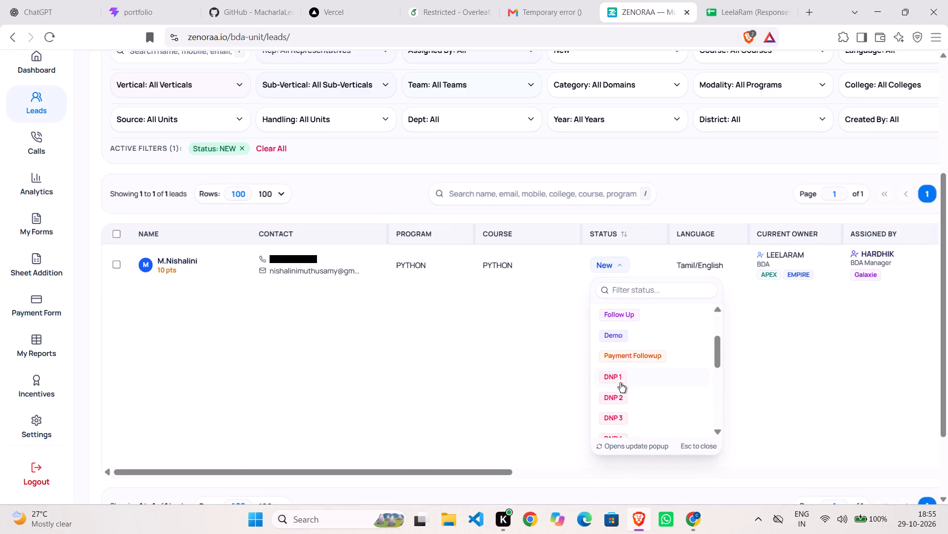
{"action": "scroll", "coordinate": [620, 383], "scroll_direction": "right", "scroll_amount": 1}
{"action": "left_click", "coordinate": [616, 351]}
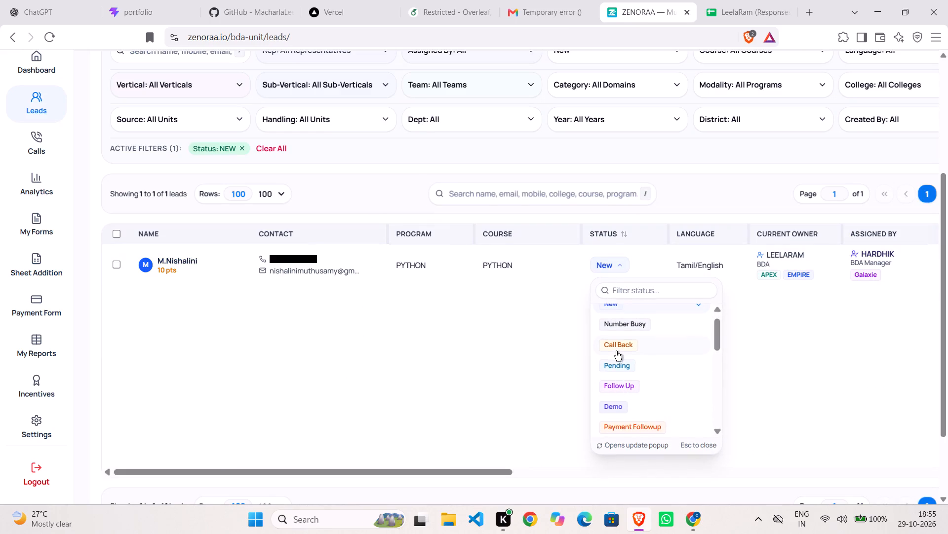
{"action": "left_click", "coordinate": [507, 250]}
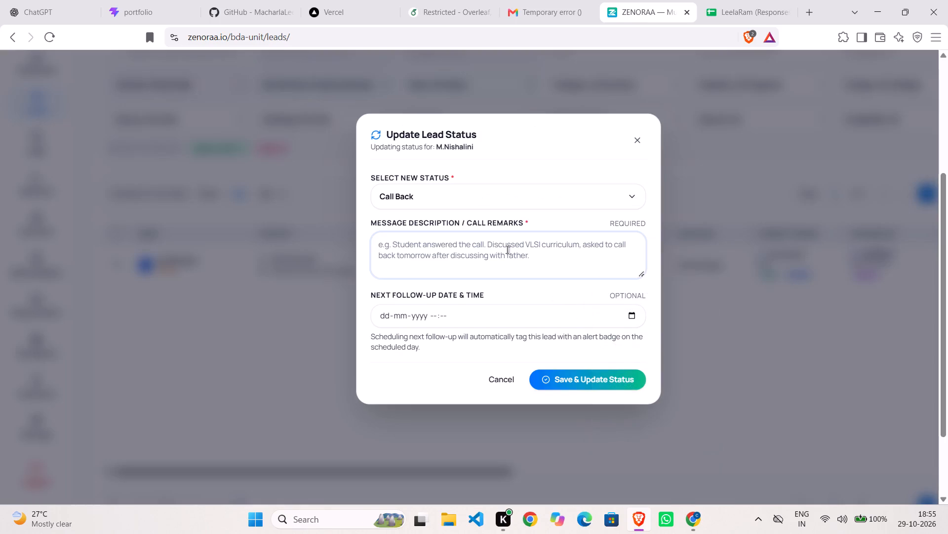
{"action": "type", "text": "before"}
{"action": "key", "text": "space"}
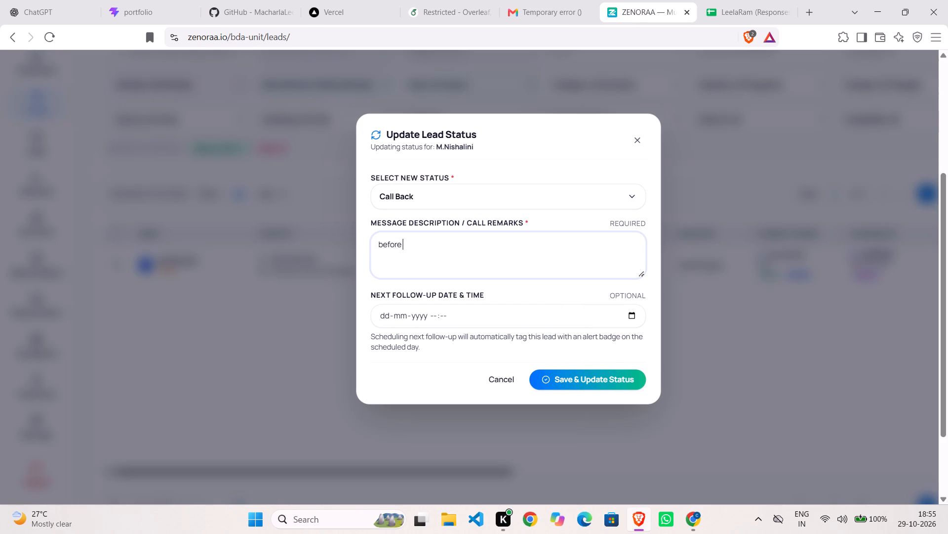
{"action": "type", "text": "8pn"}
{"action": "key", "text": "BackSpace"}
{"action": "key", "text": "m"}
{"action": "left_click", "coordinate": [580, 380]}
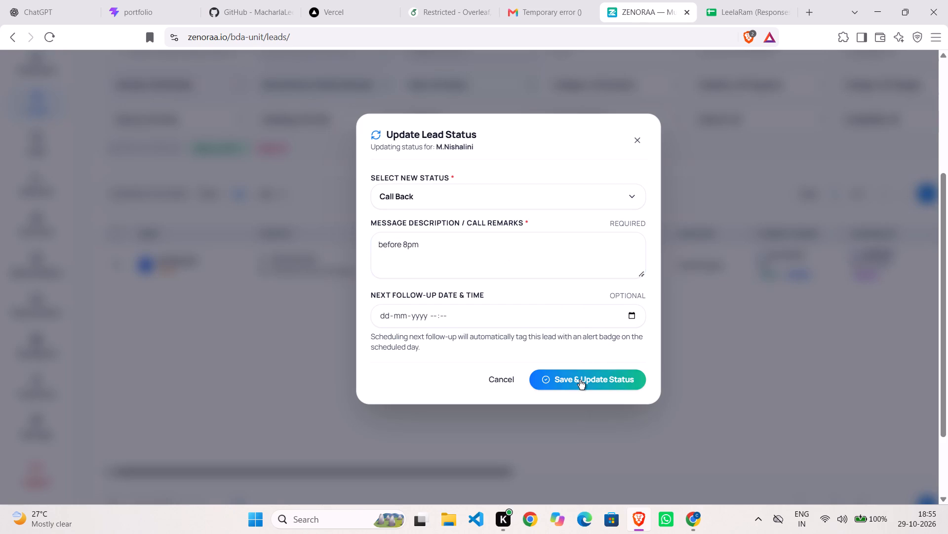
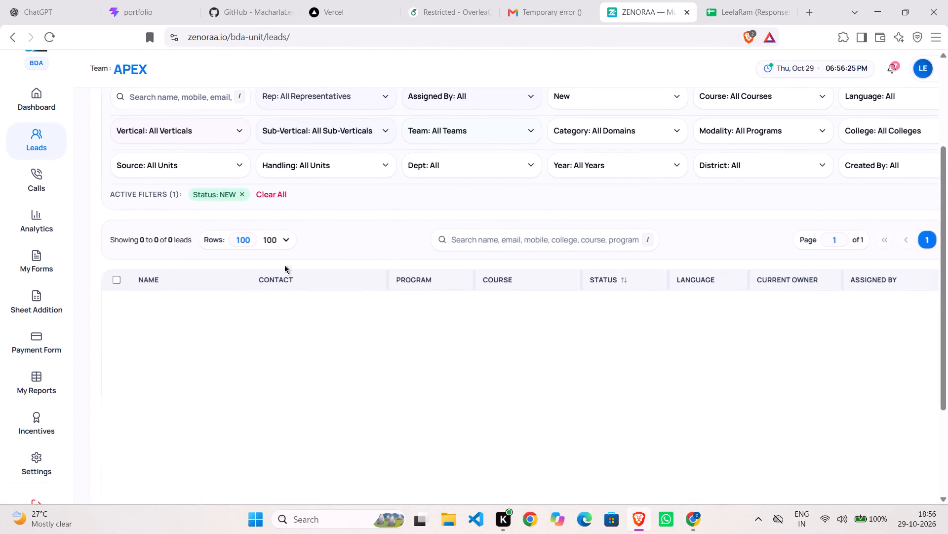
Clear the active New status filter so the leads table covers all statuses.
{"action": "left_click", "coordinate": [271, 190]}
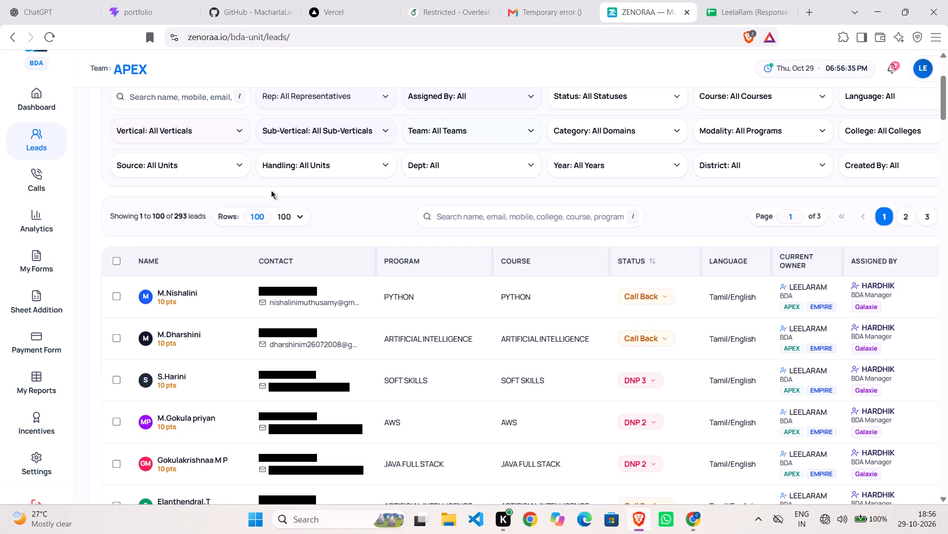
Look through the unfiltered leads list, examining each lead's course and current call status.
{"action": "scroll", "coordinate": [271, 190], "scroll_direction": "down", "scroll_amount": 9}
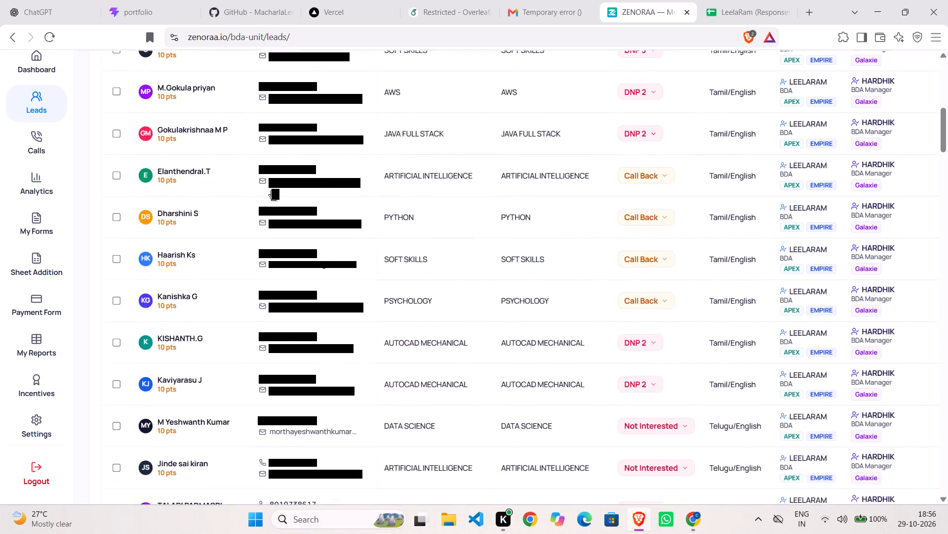
{"action": "scroll", "coordinate": [271, 190], "scroll_direction": "down", "scroll_amount": 5}
{"action": "scroll", "coordinate": [271, 190], "scroll_direction": "right", "scroll_amount": 7}
{"action": "scroll", "coordinate": [271, 190], "scroll_direction": "down", "scroll_amount": 3}
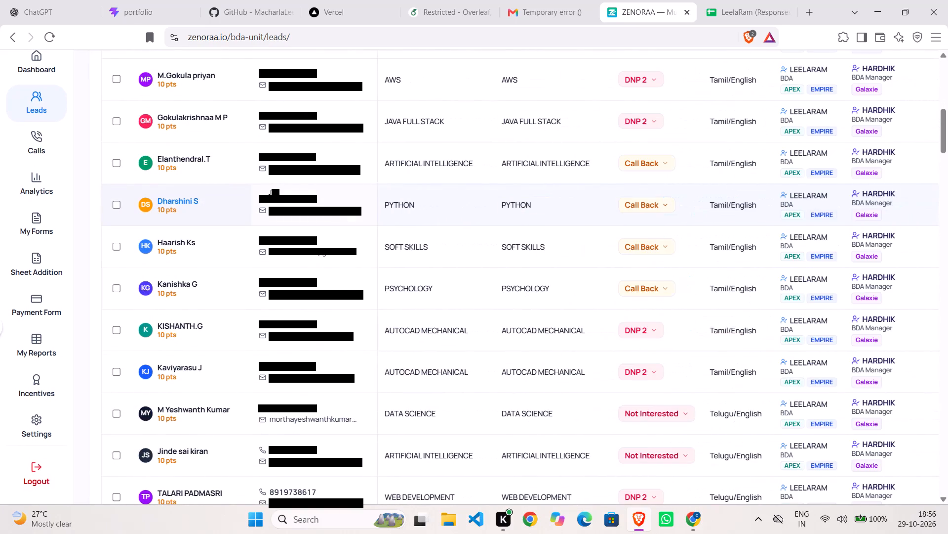
{"action": "scroll", "coordinate": [271, 190], "scroll_direction": "down", "scroll_amount": 7}
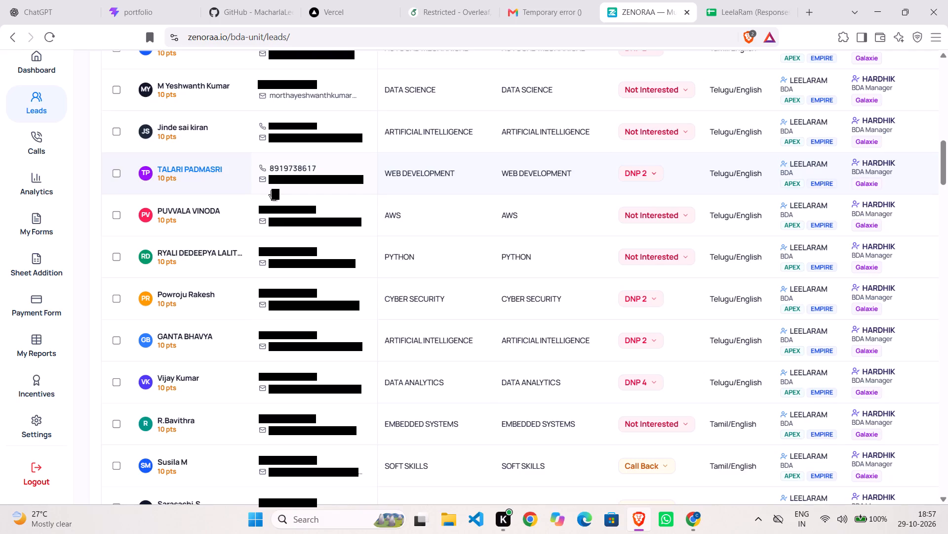
{"action": "scroll", "coordinate": [271, 190], "scroll_direction": "down", "scroll_amount": 1}
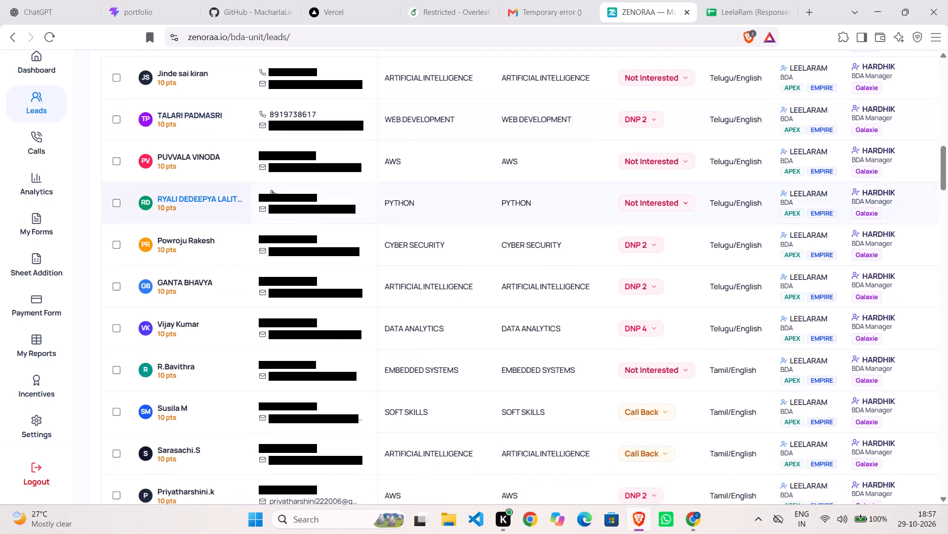
{"action": "scroll", "coordinate": [271, 190], "scroll_direction": "down", "scroll_amount": 2}
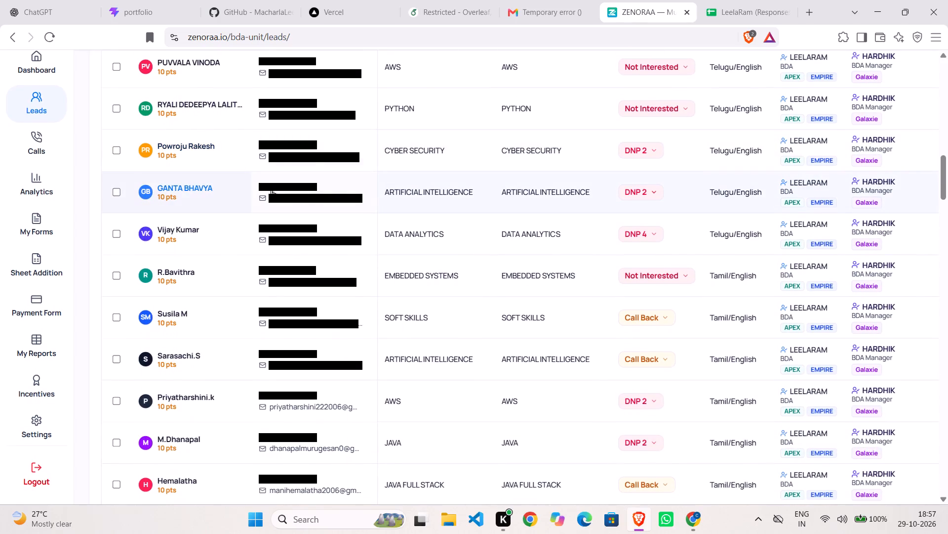
{"action": "scroll", "coordinate": [271, 190], "scroll_direction": "up", "scroll_amount": 3}
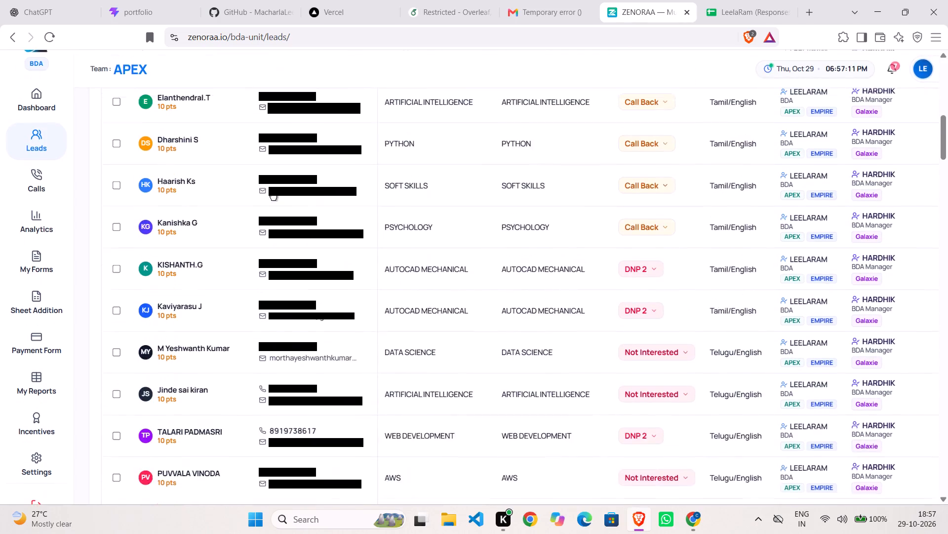
{"action": "scroll", "coordinate": [271, 190], "scroll_direction": "up", "scroll_amount": 2}
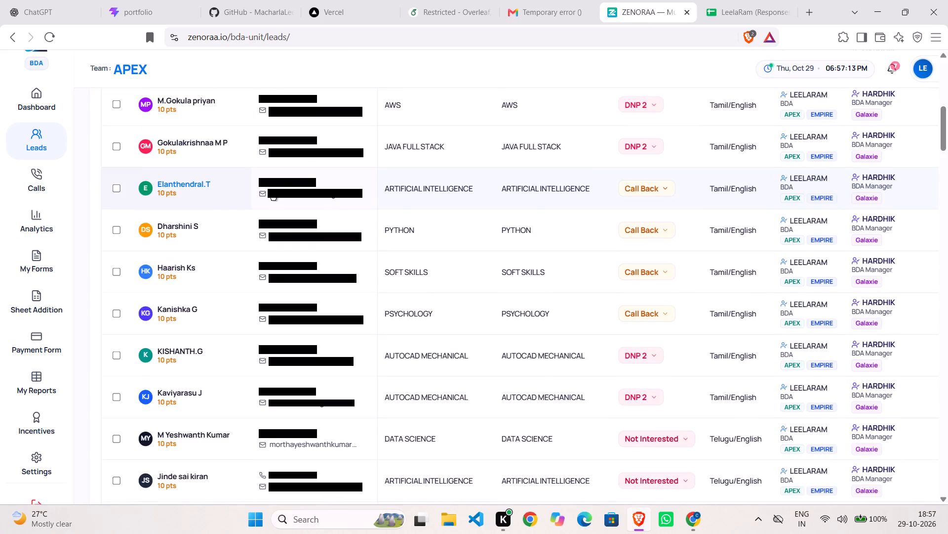
{"action": "scroll", "coordinate": [271, 190], "scroll_direction": "up", "scroll_amount": 5}
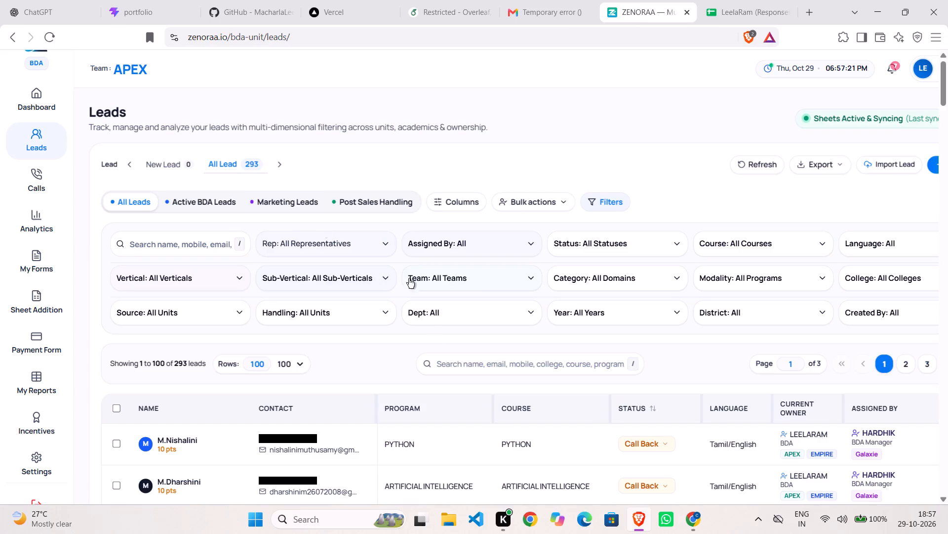
Search the leads table by the opening digits of a lead's mobile number and view the matching row's details.
{"action": "left_click", "coordinate": [466, 369]}
{"action": "type", "text": "814"}
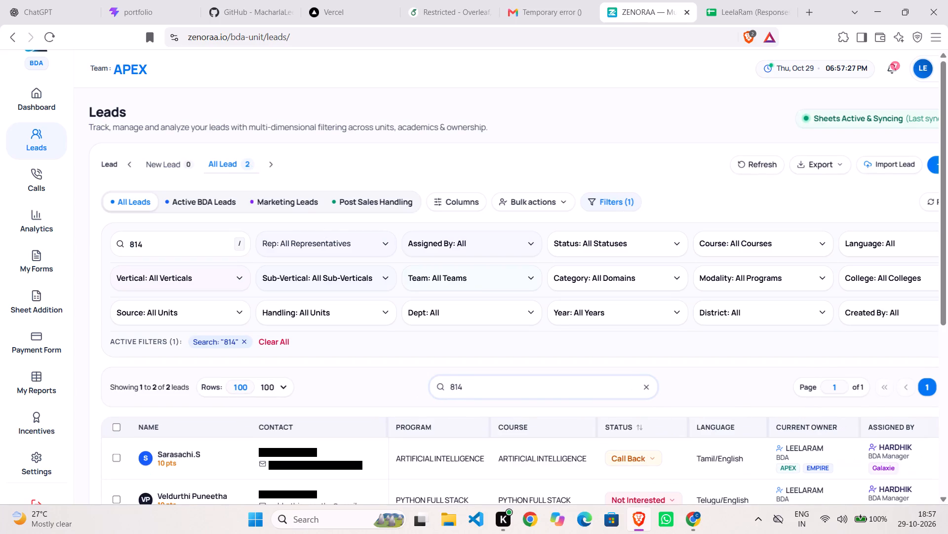
{"action": "type", "text": "85"}
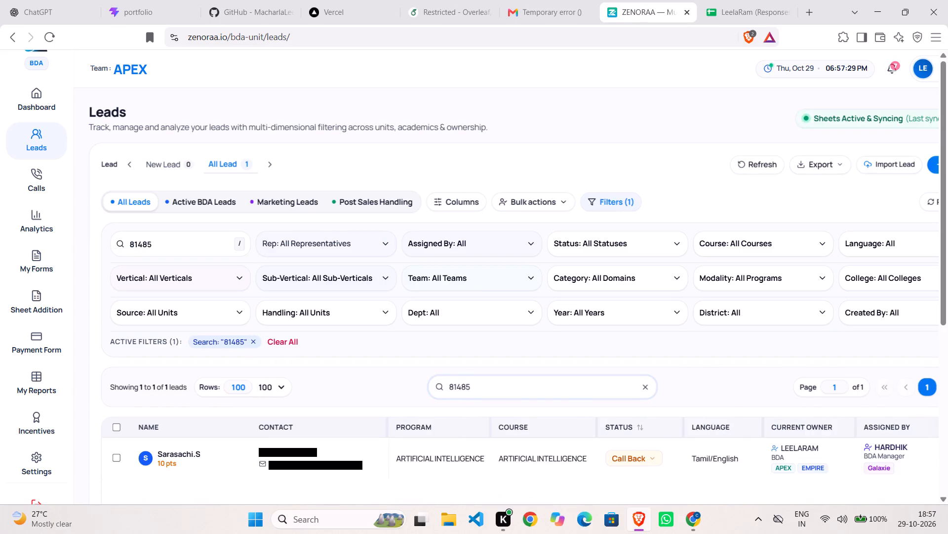
{"action": "scroll", "coordinate": [462, 451], "scroll_direction": "down", "scroll_amount": 1}
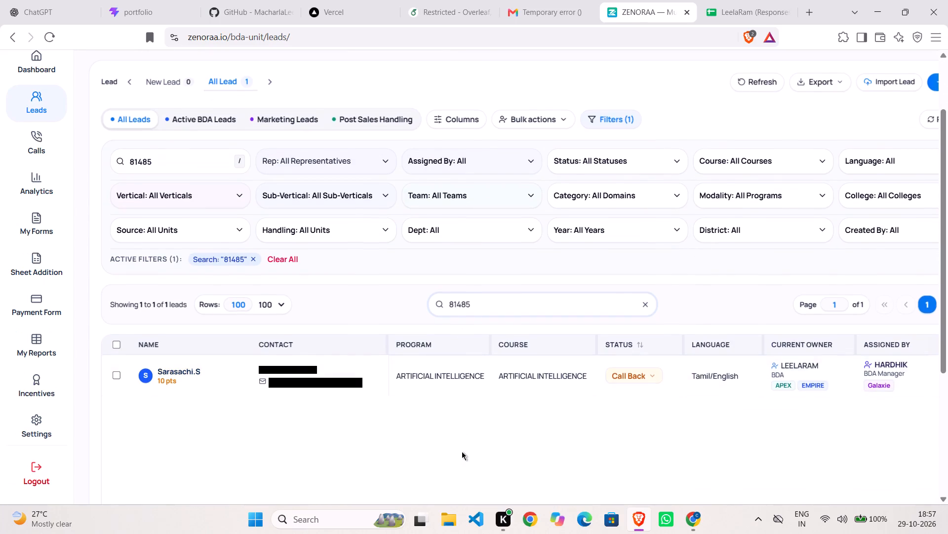
{"action": "scroll", "coordinate": [462, 451], "scroll_direction": "left", "scroll_amount": 2}
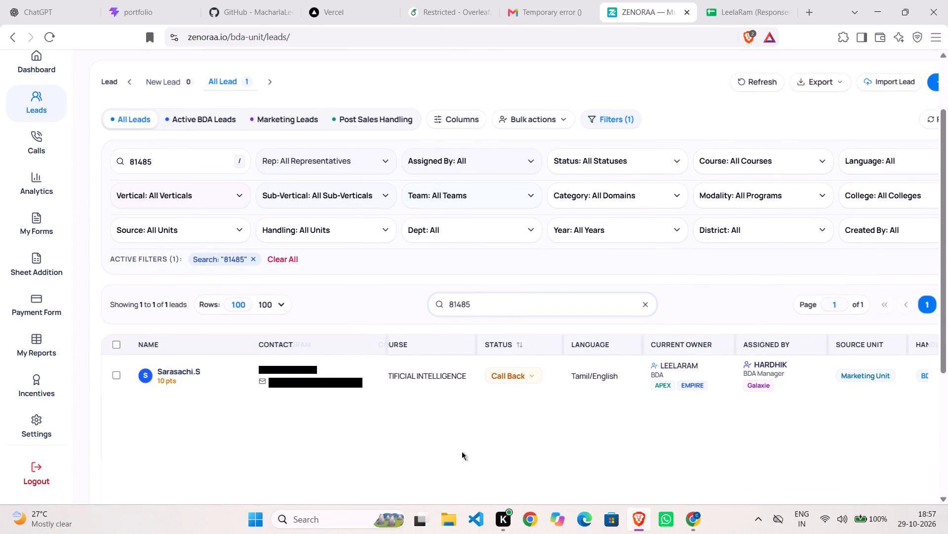
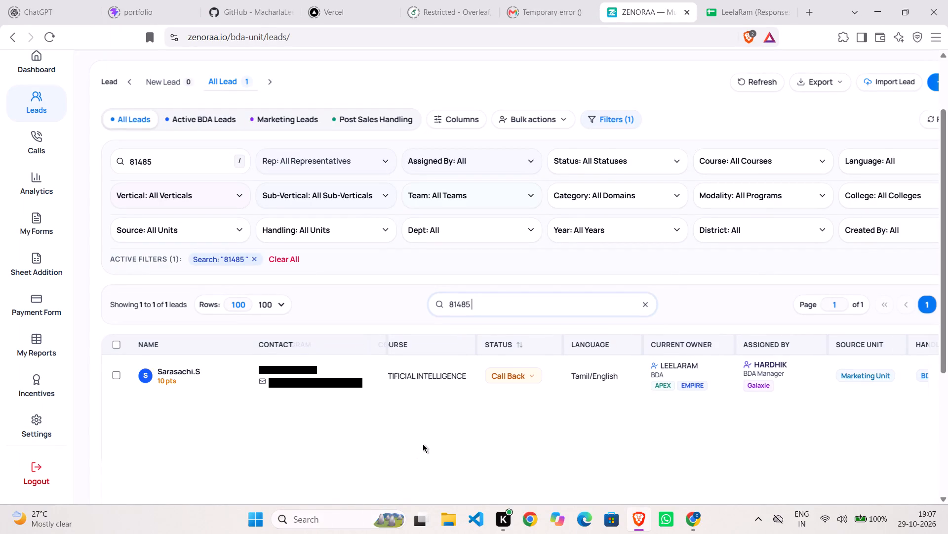
Clear the active mobile-number search filter so the leads table covers all leads.
{"action": "left_click", "coordinate": [270, 260]}
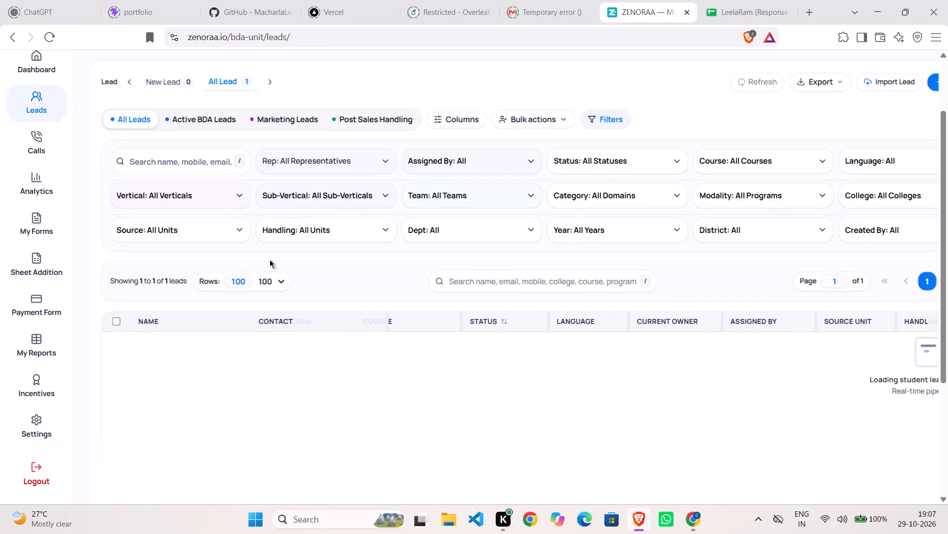
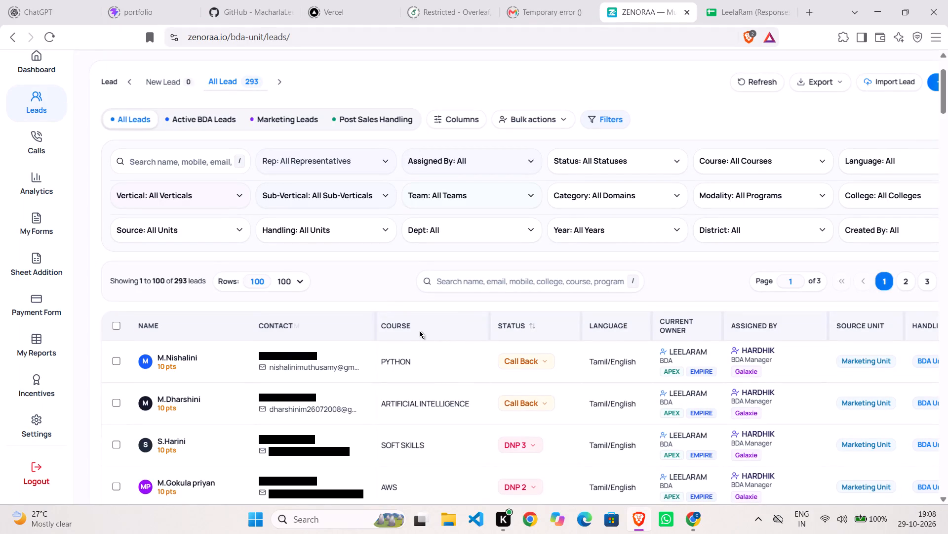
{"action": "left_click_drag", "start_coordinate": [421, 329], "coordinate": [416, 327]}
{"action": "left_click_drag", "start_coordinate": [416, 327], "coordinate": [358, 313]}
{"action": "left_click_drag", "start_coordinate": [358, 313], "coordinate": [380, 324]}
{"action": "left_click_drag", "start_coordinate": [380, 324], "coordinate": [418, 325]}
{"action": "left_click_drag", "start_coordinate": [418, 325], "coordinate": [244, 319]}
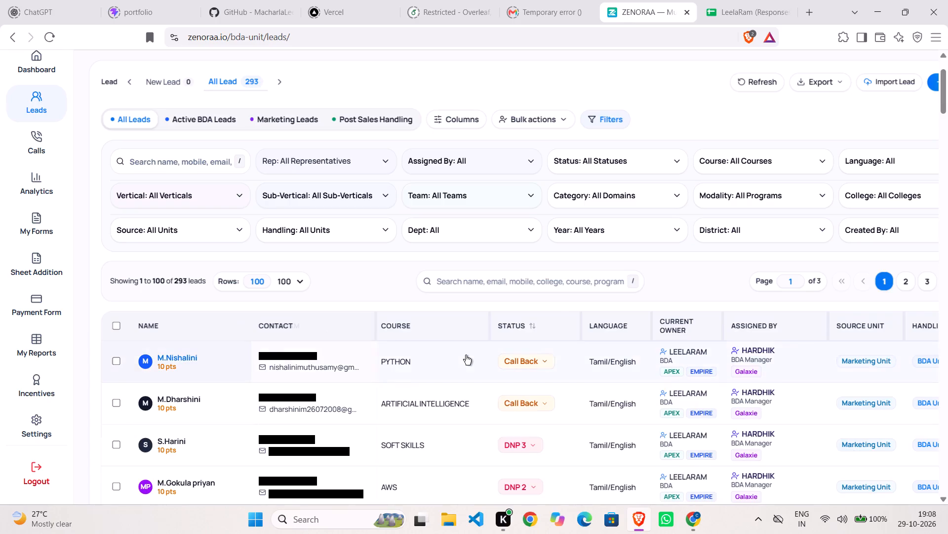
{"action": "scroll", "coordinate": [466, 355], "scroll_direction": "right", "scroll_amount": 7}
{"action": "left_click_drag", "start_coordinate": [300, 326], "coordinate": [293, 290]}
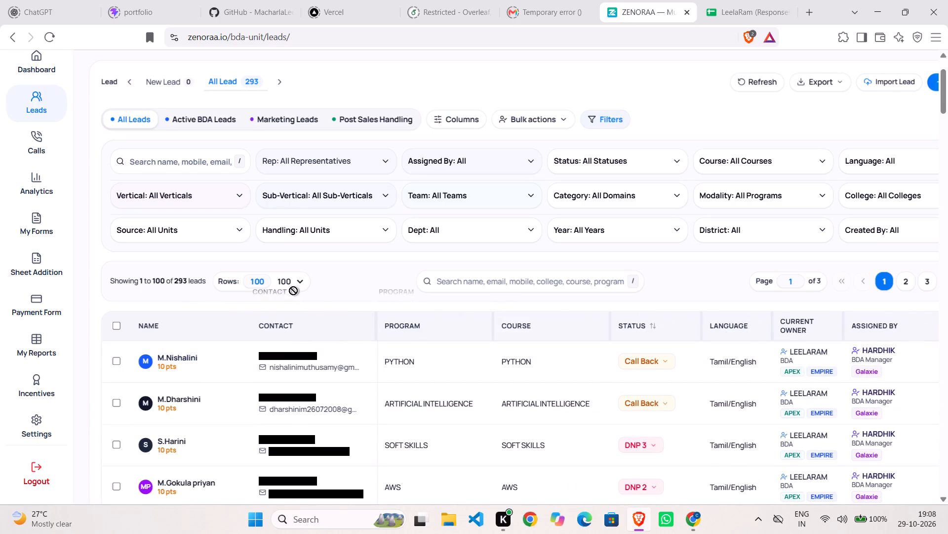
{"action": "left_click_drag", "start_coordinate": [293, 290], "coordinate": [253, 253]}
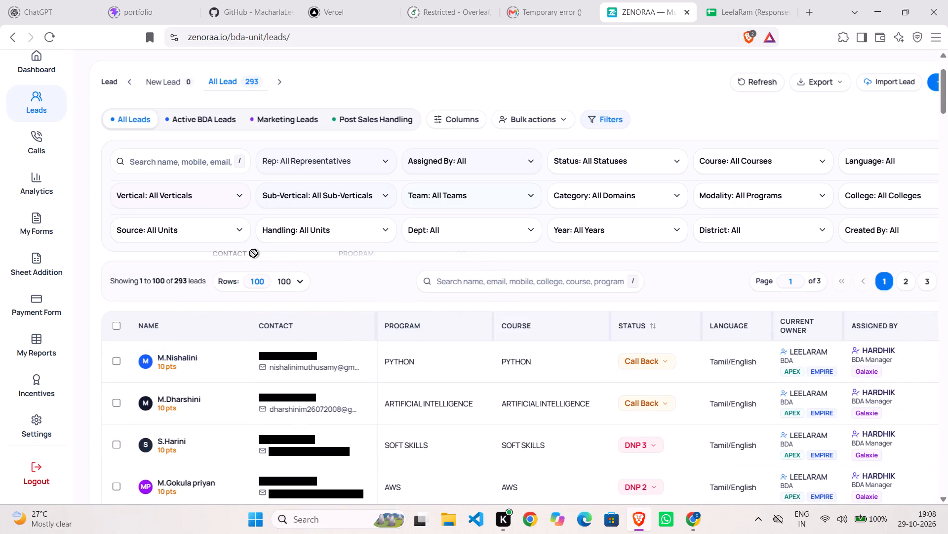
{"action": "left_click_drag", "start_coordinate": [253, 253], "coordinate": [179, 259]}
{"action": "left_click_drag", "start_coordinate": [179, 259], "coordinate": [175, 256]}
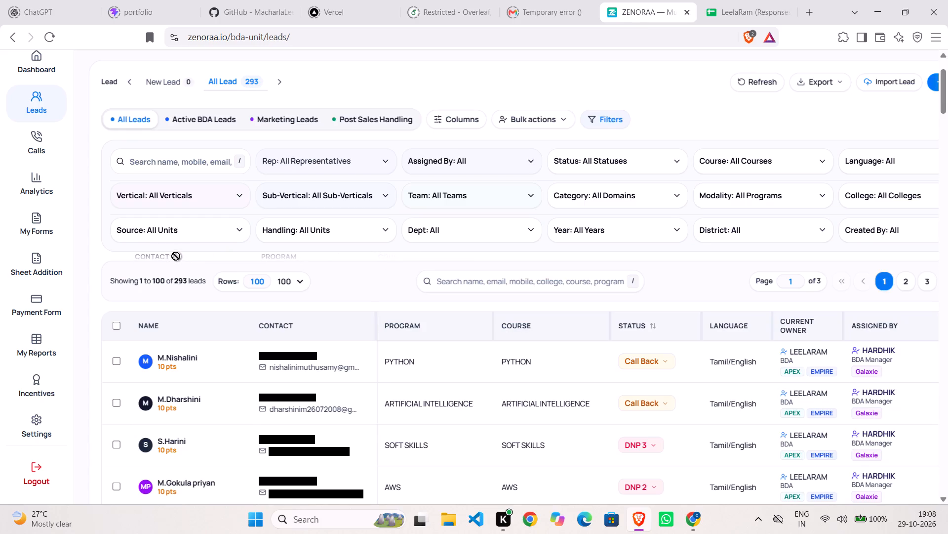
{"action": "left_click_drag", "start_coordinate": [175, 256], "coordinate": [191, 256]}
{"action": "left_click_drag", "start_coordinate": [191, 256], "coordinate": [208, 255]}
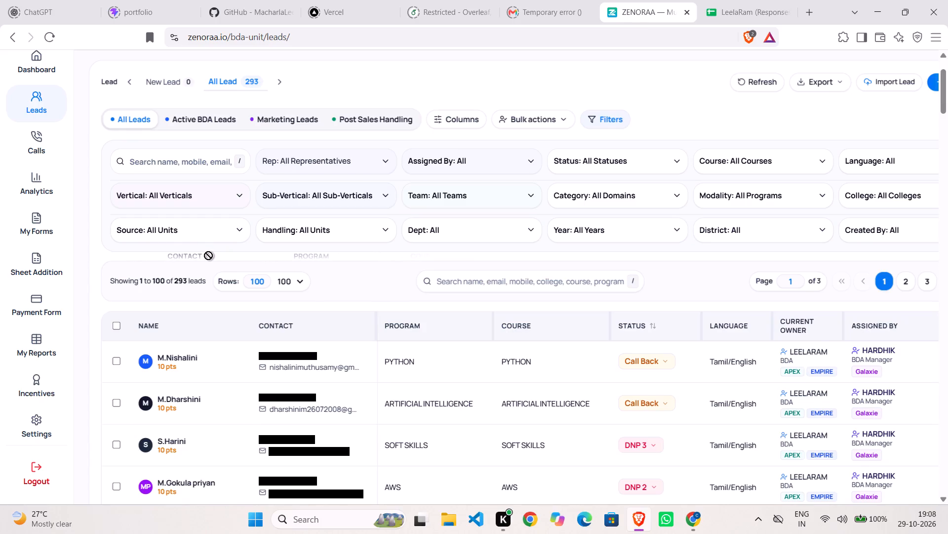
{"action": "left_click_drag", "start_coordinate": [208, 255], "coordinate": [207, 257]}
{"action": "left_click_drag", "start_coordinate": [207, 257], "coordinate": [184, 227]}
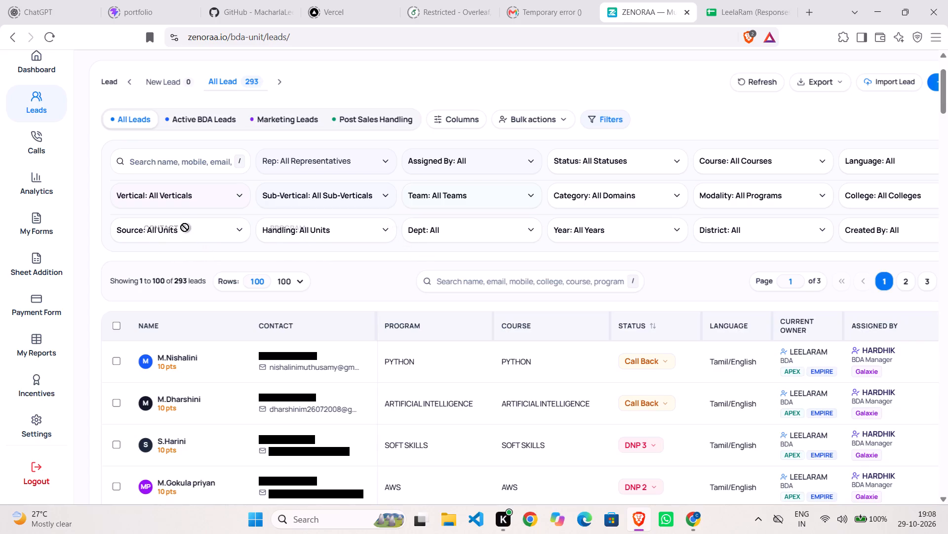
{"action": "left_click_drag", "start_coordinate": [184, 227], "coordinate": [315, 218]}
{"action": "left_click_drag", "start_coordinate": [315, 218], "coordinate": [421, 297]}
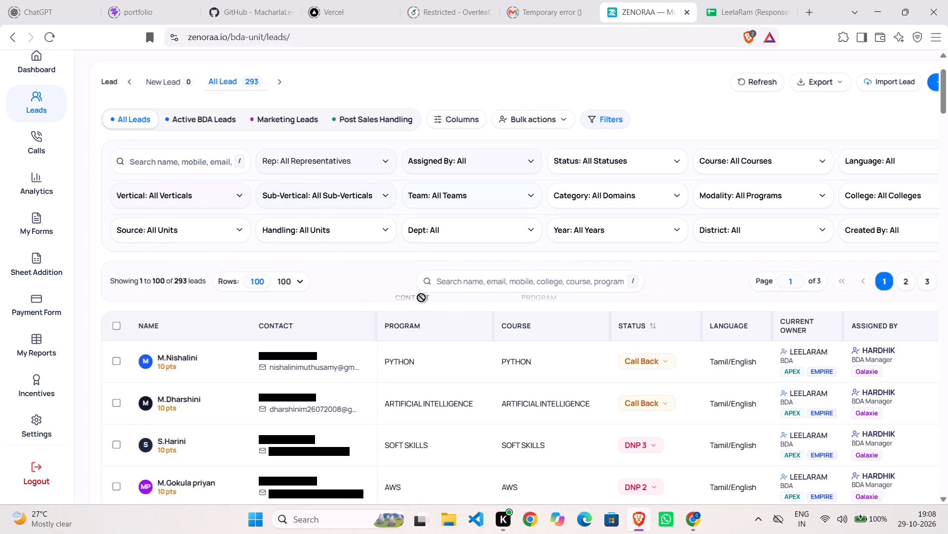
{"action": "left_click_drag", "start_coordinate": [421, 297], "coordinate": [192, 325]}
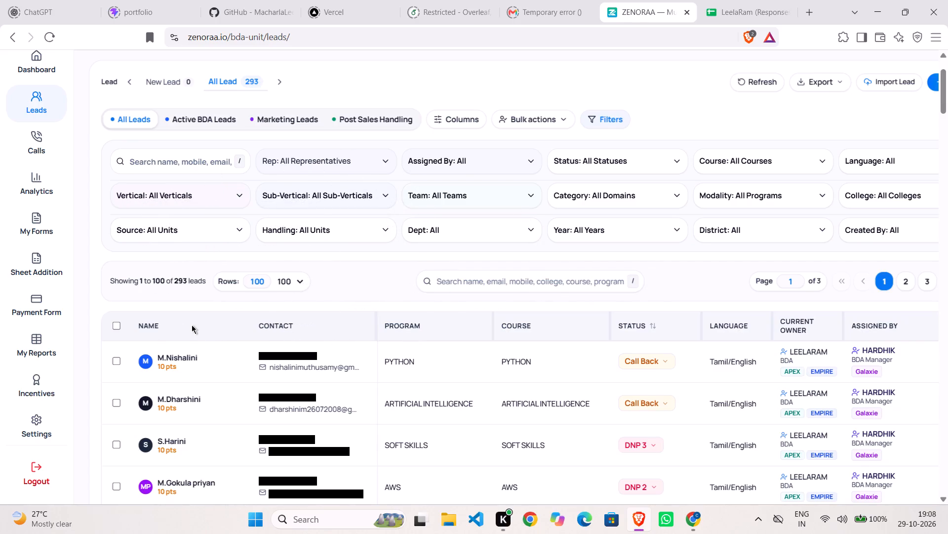
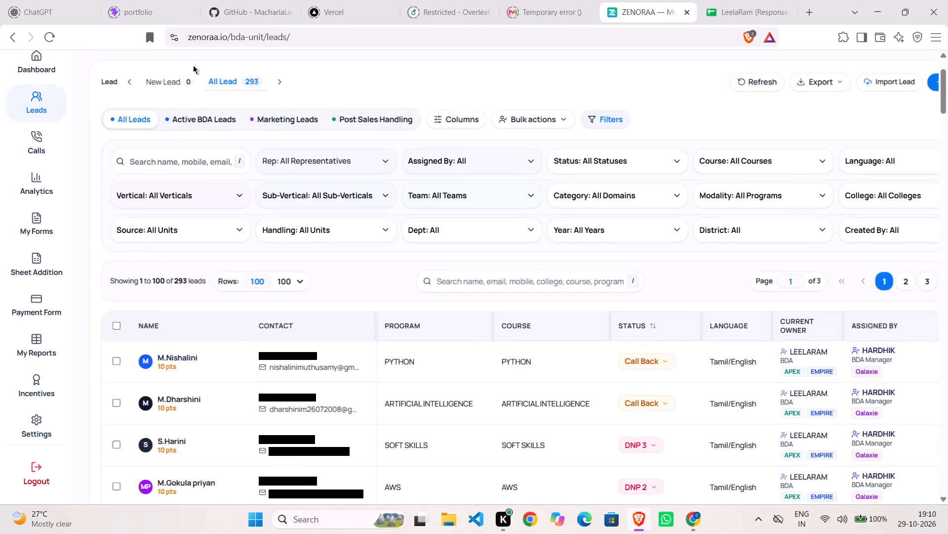
Switch the leads list to show only new leads.
{"action": "left_click", "coordinate": [178, 79]}
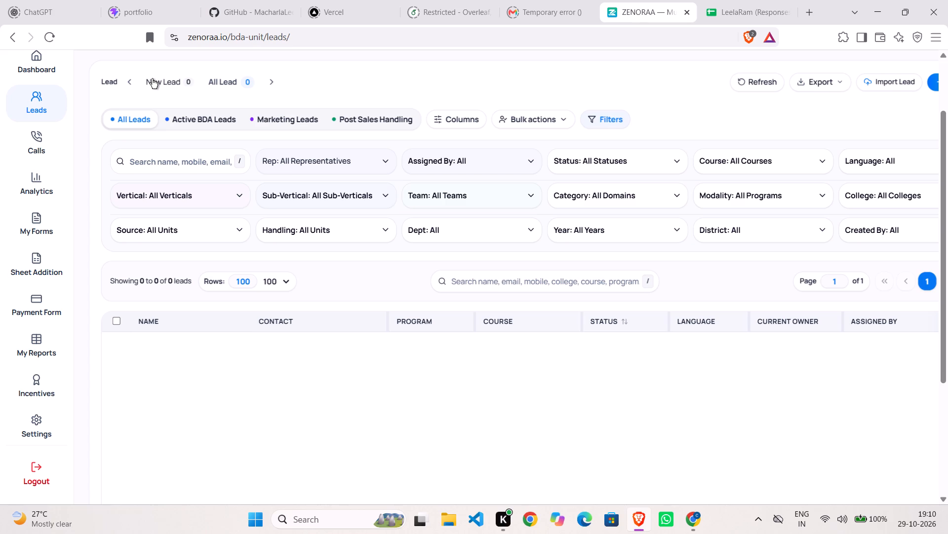
Go back to the dashboard and reopen the Leads page.
{"action": "scroll", "coordinate": [152, 79], "scroll_direction": "up", "scroll_amount": 1}
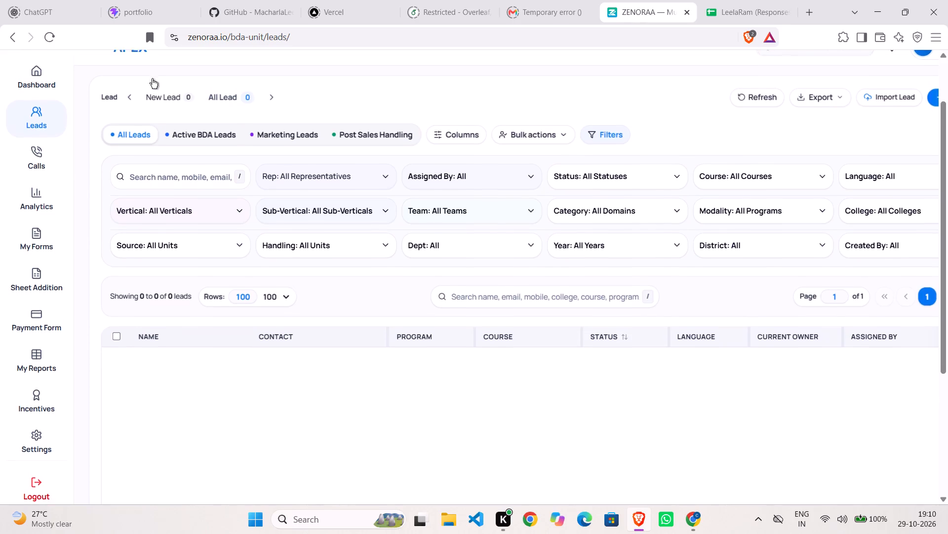
{"action": "scroll", "coordinate": [152, 79], "scroll_direction": "up", "scroll_amount": 1}
{"action": "scroll", "coordinate": [181, 209], "scroll_direction": "right", "scroll_amount": 12}
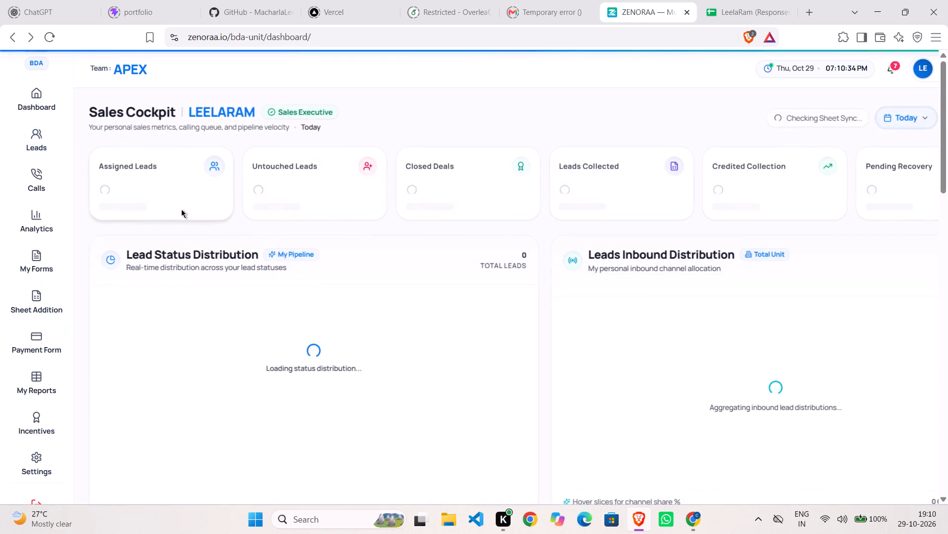
{"action": "left_click", "coordinate": [48, 148]}
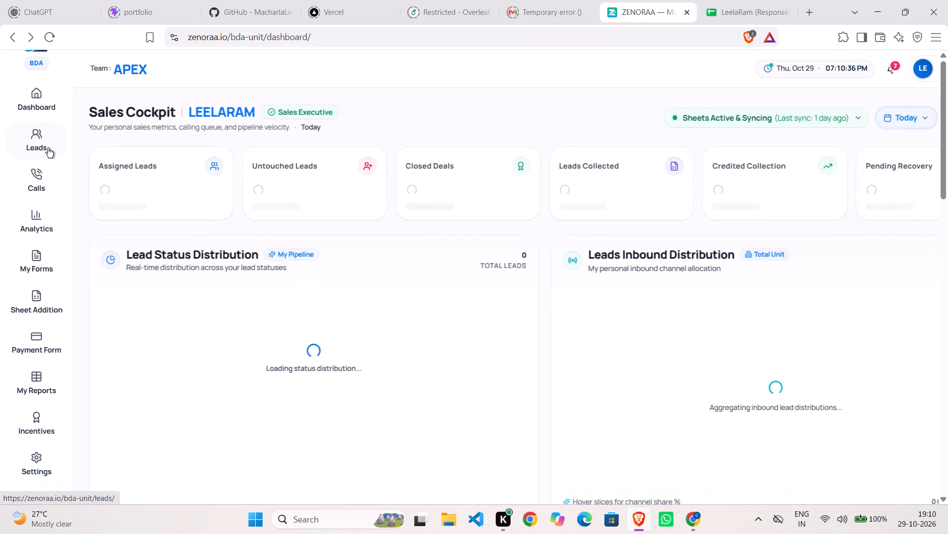
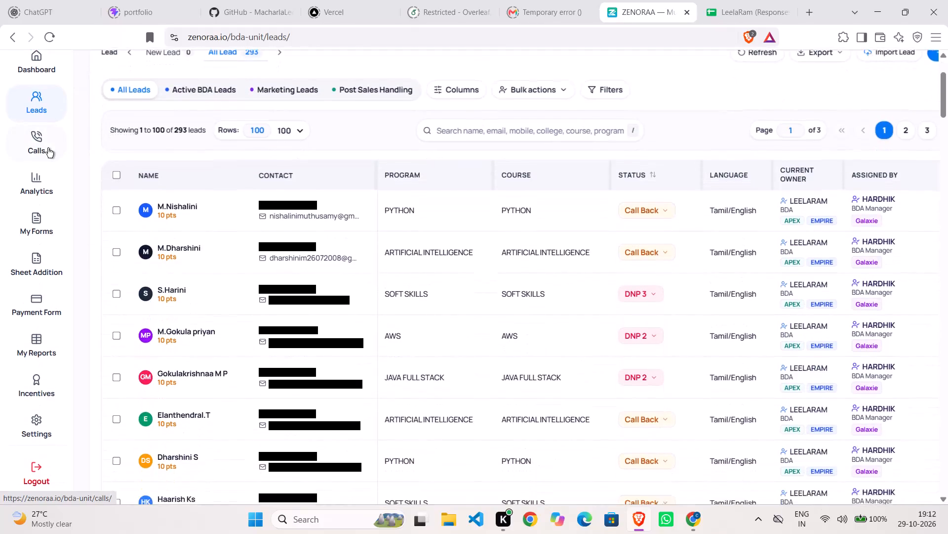
Look through the full leads list, examining each lead's course, status and assignment details.
{"action": "scroll", "coordinate": [48, 148], "scroll_direction": "right", "scroll_amount": 2}
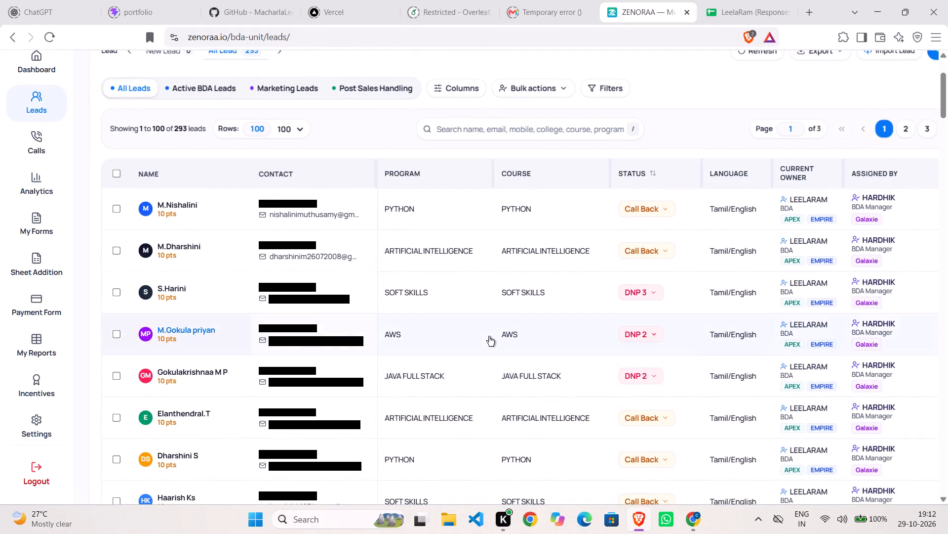
{"action": "scroll", "coordinate": [489, 336], "scroll_direction": "right", "scroll_amount": 2}
{"action": "scroll", "coordinate": [489, 336], "scroll_direction": "down", "scroll_amount": 5}
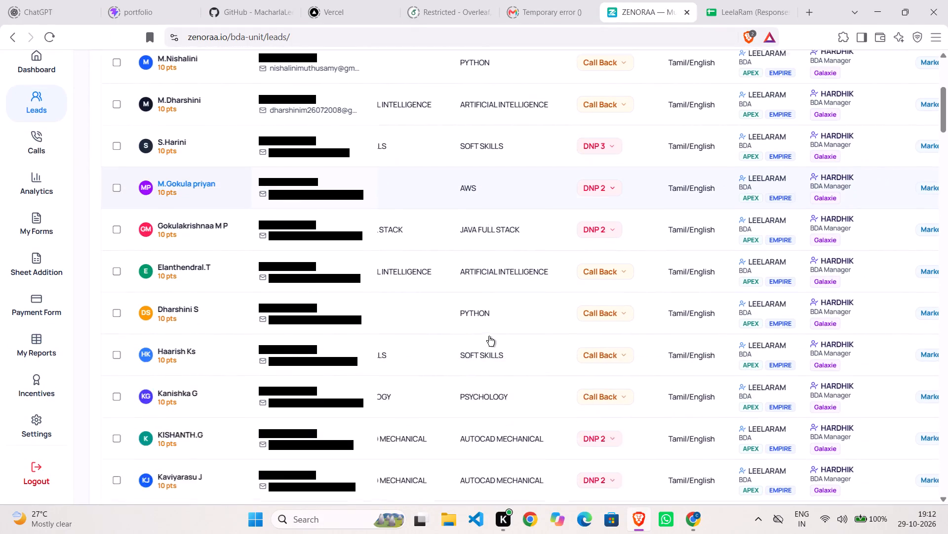
{"action": "scroll", "coordinate": [489, 336], "scroll_direction": "down", "scroll_amount": 1}
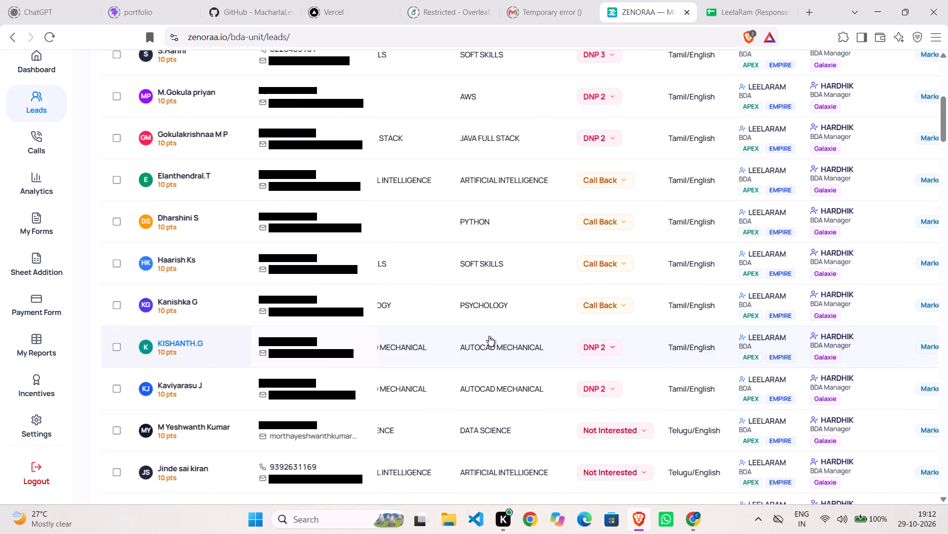
{"action": "scroll", "coordinate": [489, 359], "scroll_direction": "up", "scroll_amount": 2}
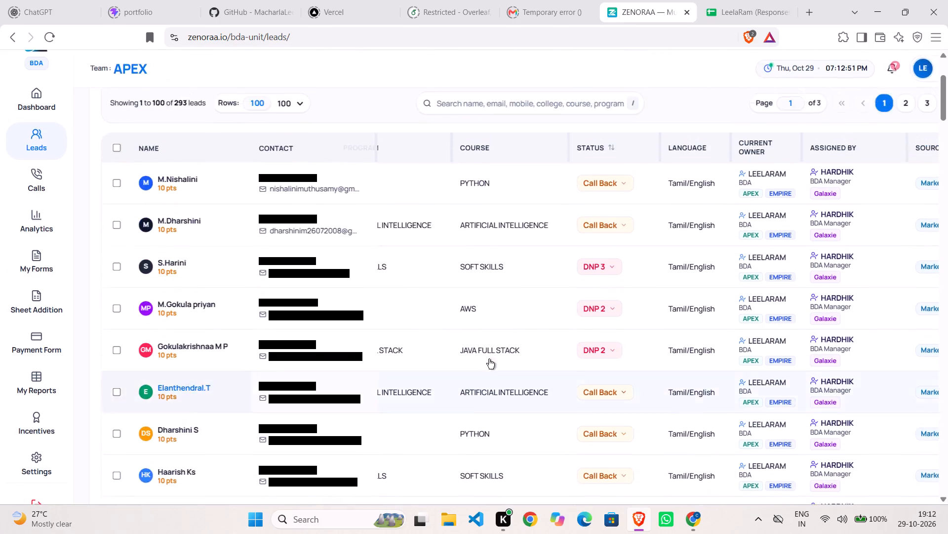
{"action": "scroll", "coordinate": [489, 359], "scroll_direction": "down", "scroll_amount": 1}
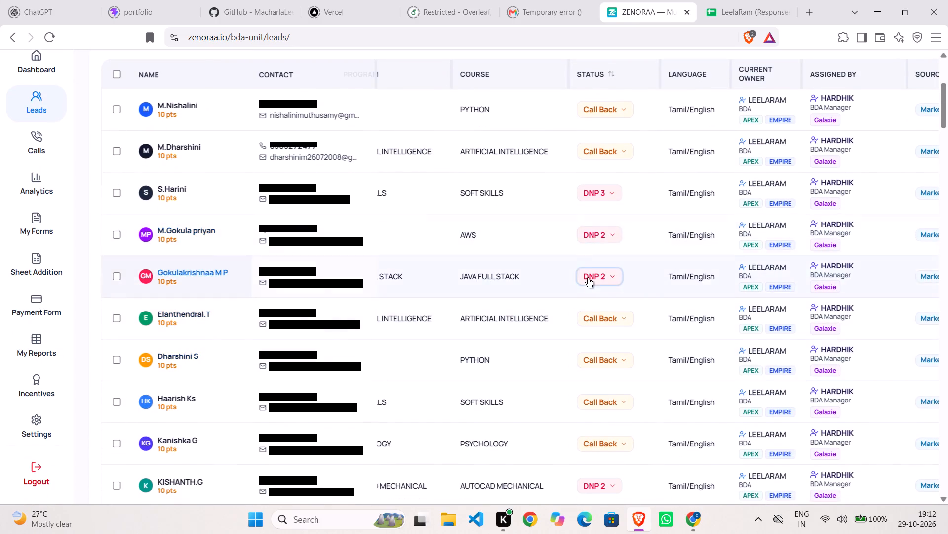
{"action": "scroll", "coordinate": [588, 278], "scroll_direction": "left", "scroll_amount": 1}
{"action": "scroll", "coordinate": [588, 278], "scroll_direction": "down", "scroll_amount": 1}
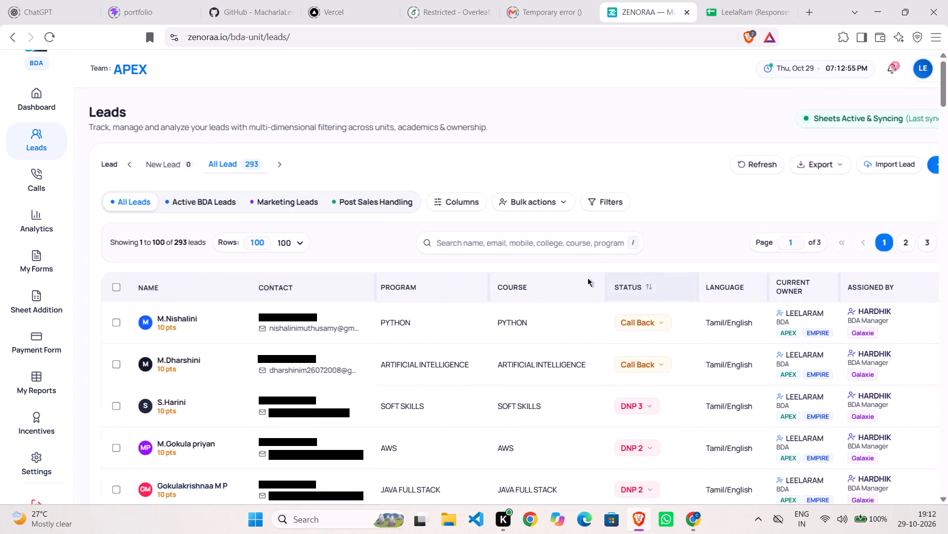
Show the lead filters and search all leads for the mobile number fragment 9976.
{"action": "left_click", "coordinate": [614, 204]}
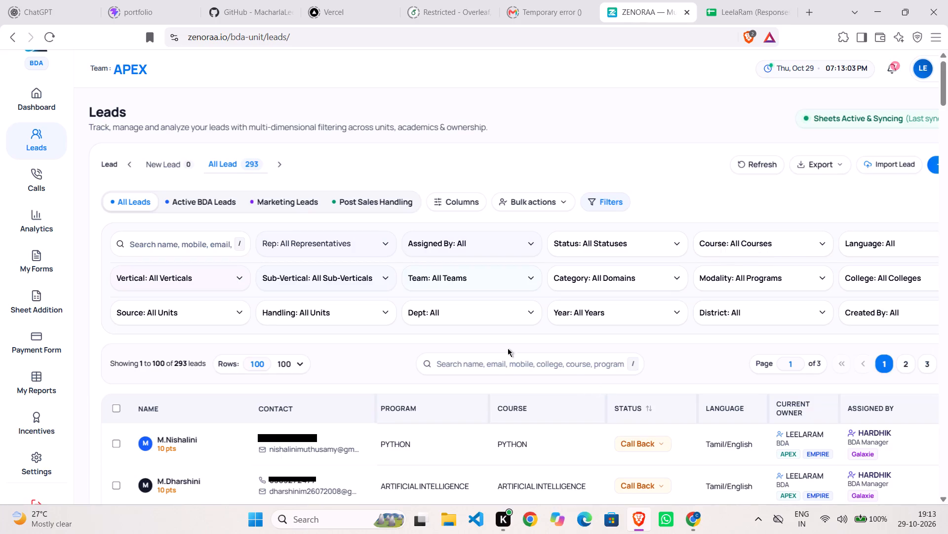
{"action": "left_click", "coordinate": [491, 365]}
{"action": "type", "text": "9976"}
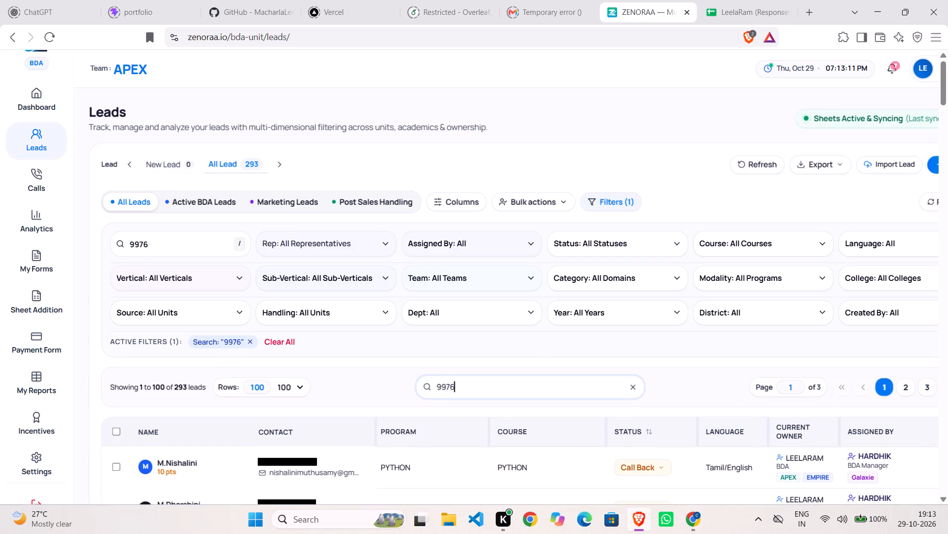
{"action": "scroll", "coordinate": [481, 438], "scroll_direction": "down", "scroll_amount": 1}
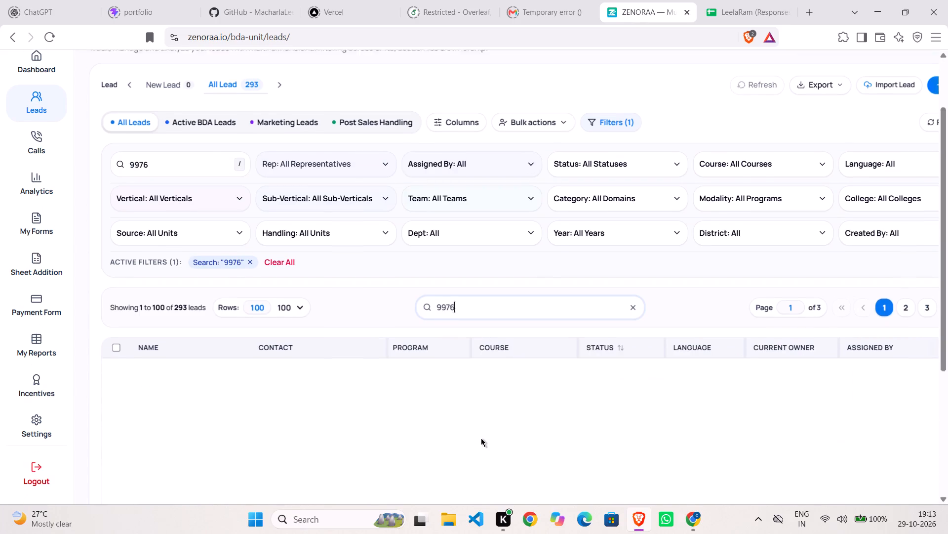
{"action": "scroll", "coordinate": [481, 438], "scroll_direction": "down", "scroll_amount": 2}
{"action": "scroll", "coordinate": [481, 438], "scroll_direction": "up", "scroll_amount": 1}
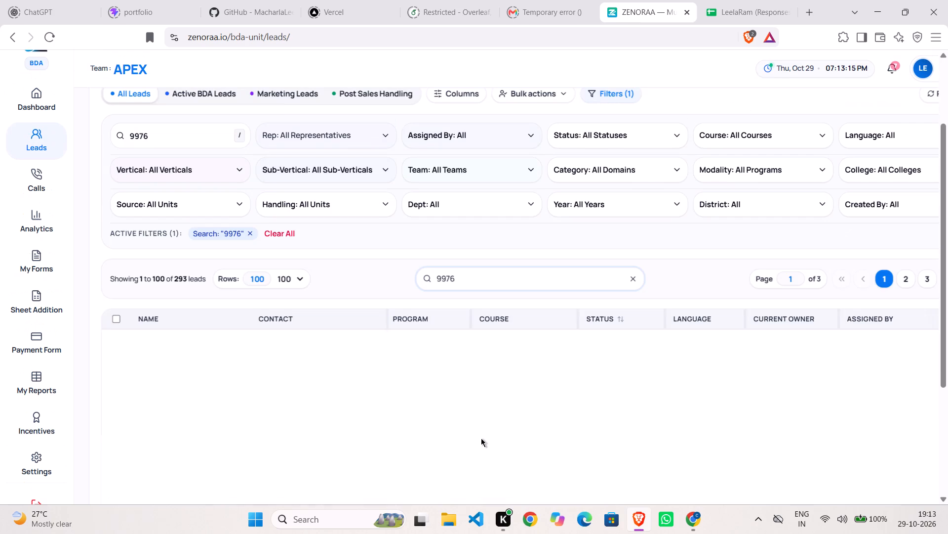
{"action": "scroll", "coordinate": [481, 438], "scroll_direction": "up", "scroll_amount": 1}
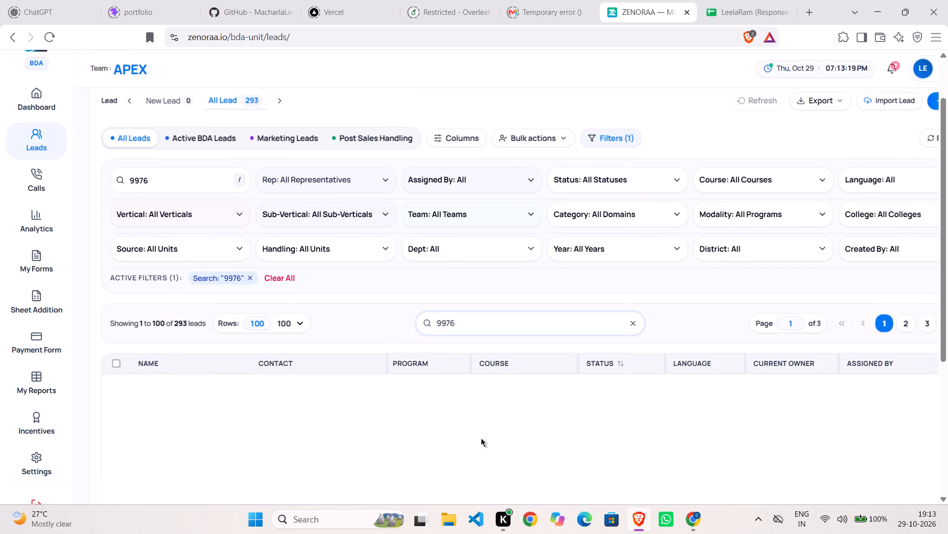
{"action": "scroll", "coordinate": [481, 438], "scroll_direction": "left", "scroll_amount": 4}
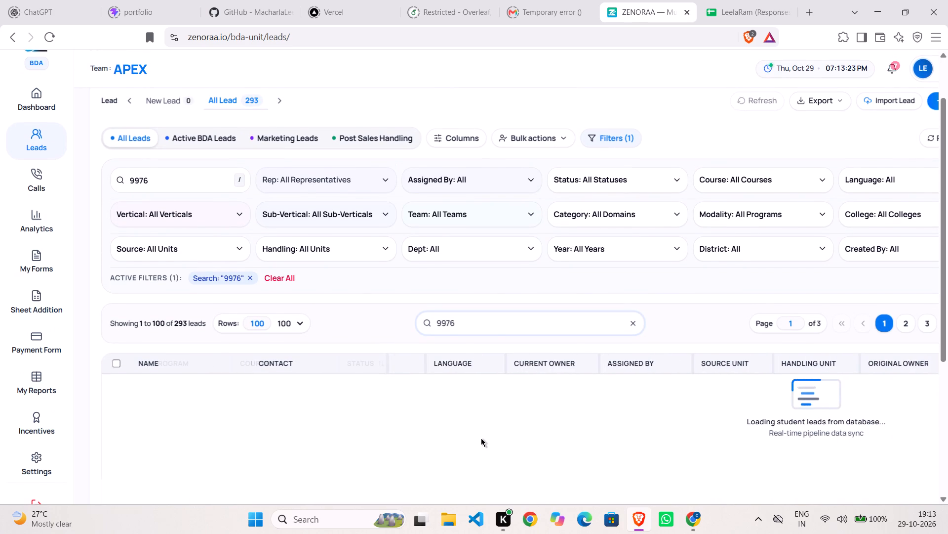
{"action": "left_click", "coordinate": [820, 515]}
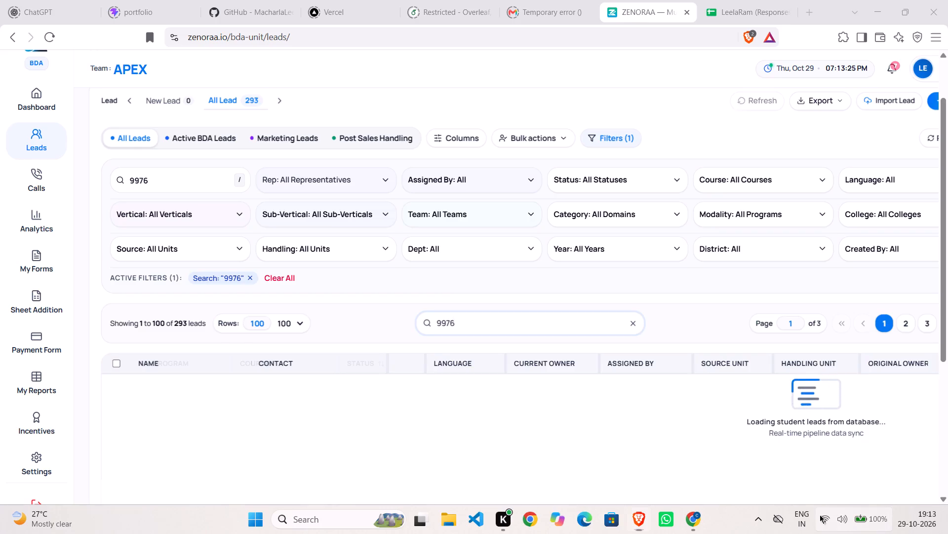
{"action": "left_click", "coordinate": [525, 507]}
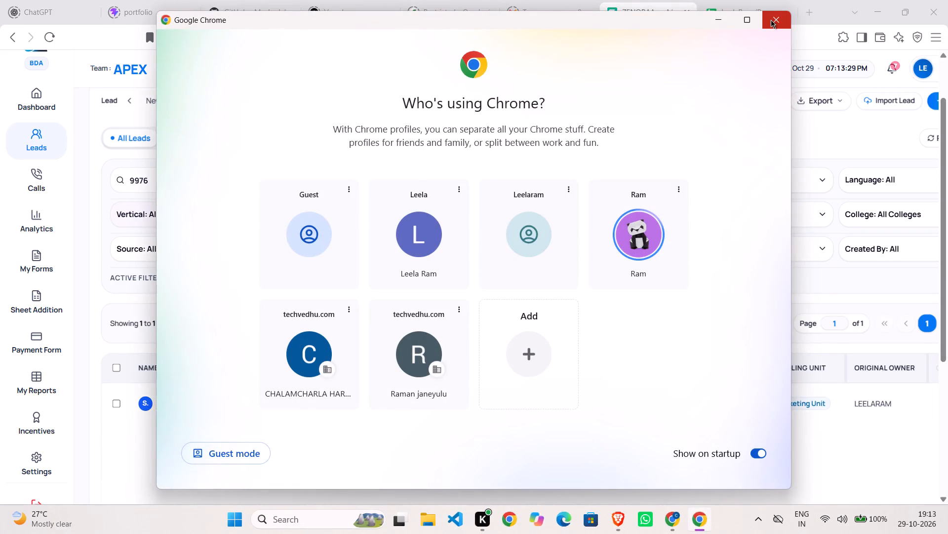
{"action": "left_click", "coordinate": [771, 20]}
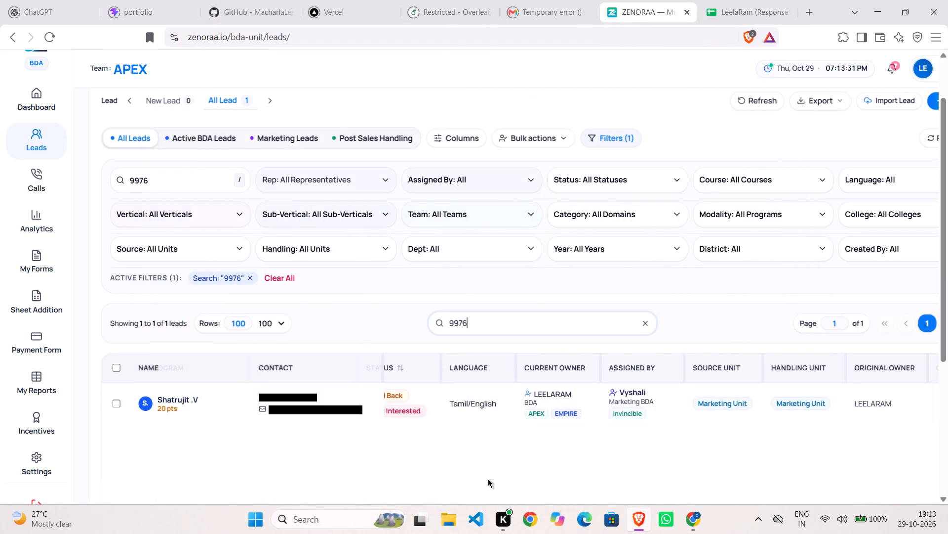
Examine the course and status details of the lead matching the search.
{"action": "scroll", "coordinate": [488, 479], "scroll_direction": "right", "scroll_amount": 2}
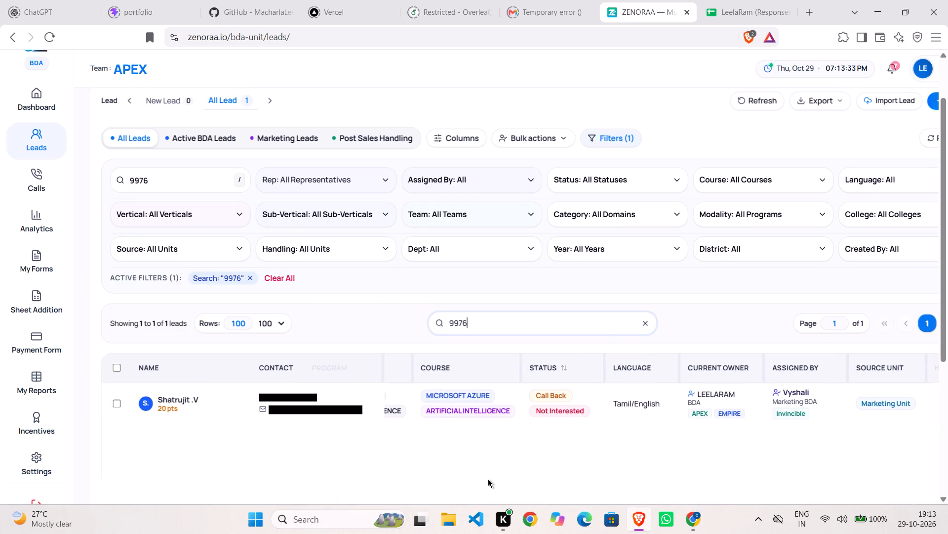
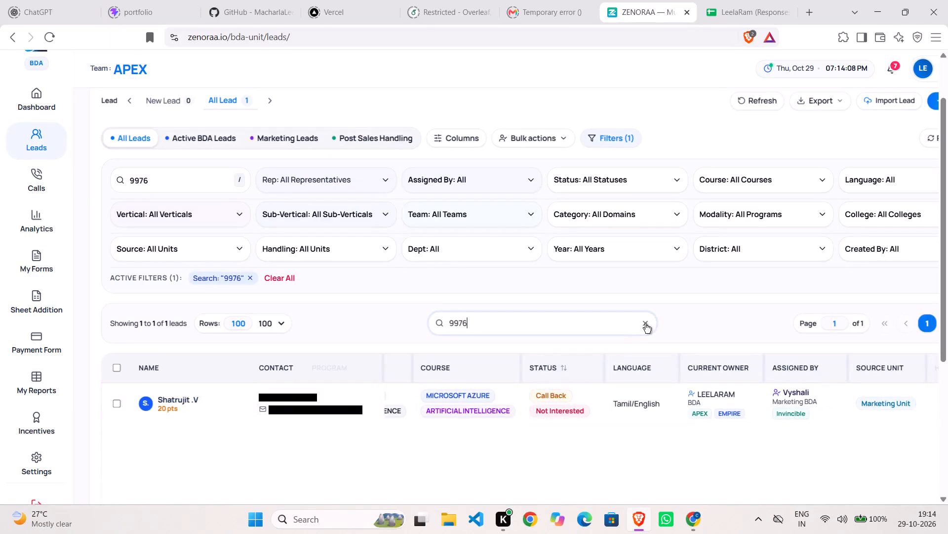
Clear the previous lead search, search all leads for the mobile number fragment 96299, and examine the matching lead's status, ownership and college details.
{"action": "left_click", "coordinate": [645, 323]}
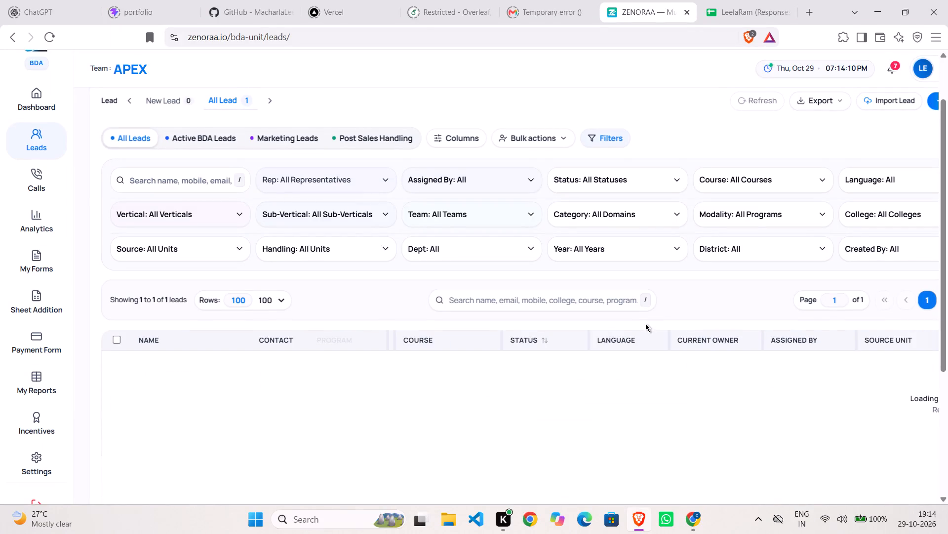
{"action": "type", "text": "962"}
{"action": "left_click", "coordinate": [597, 295]}
{"action": "type", "text": "962"}
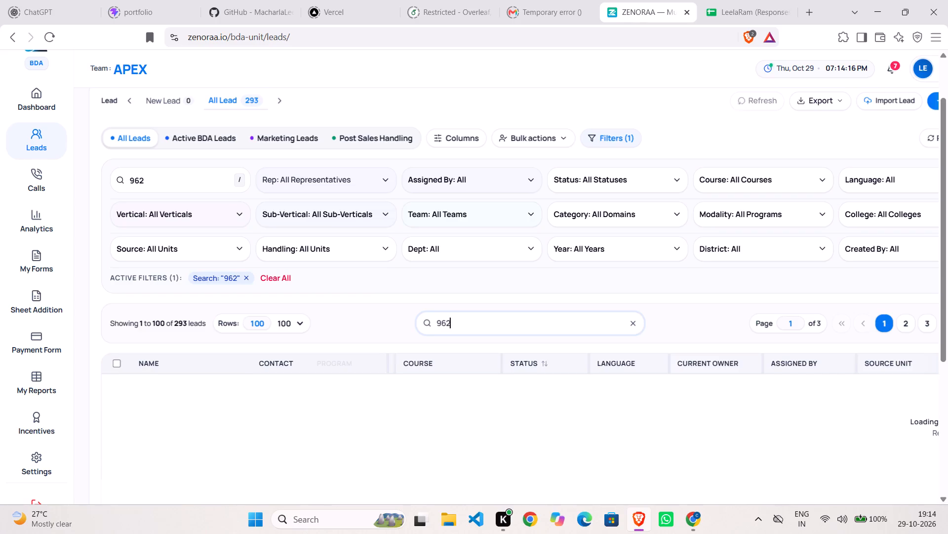
{"action": "type", "text": "99"}
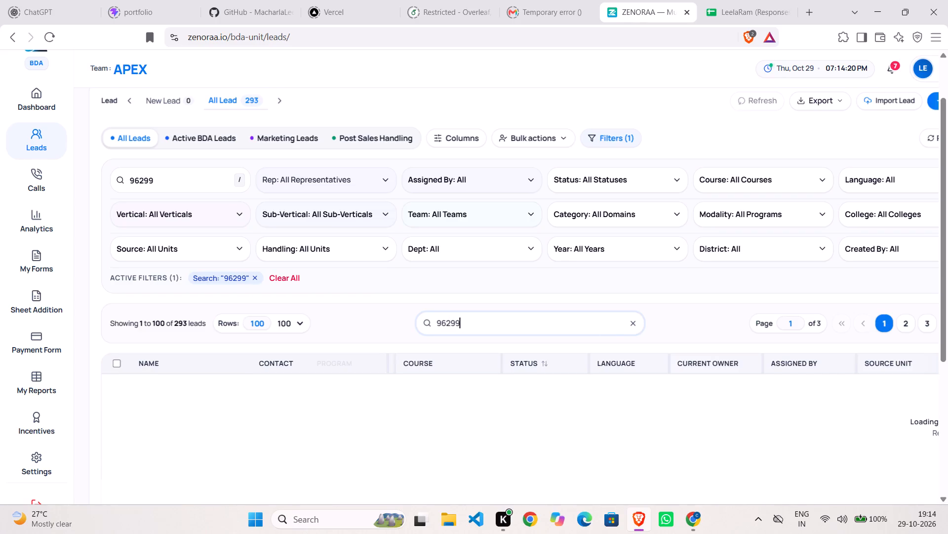
{"action": "scroll", "coordinate": [624, 412], "scroll_direction": "left", "scroll_amount": 2}
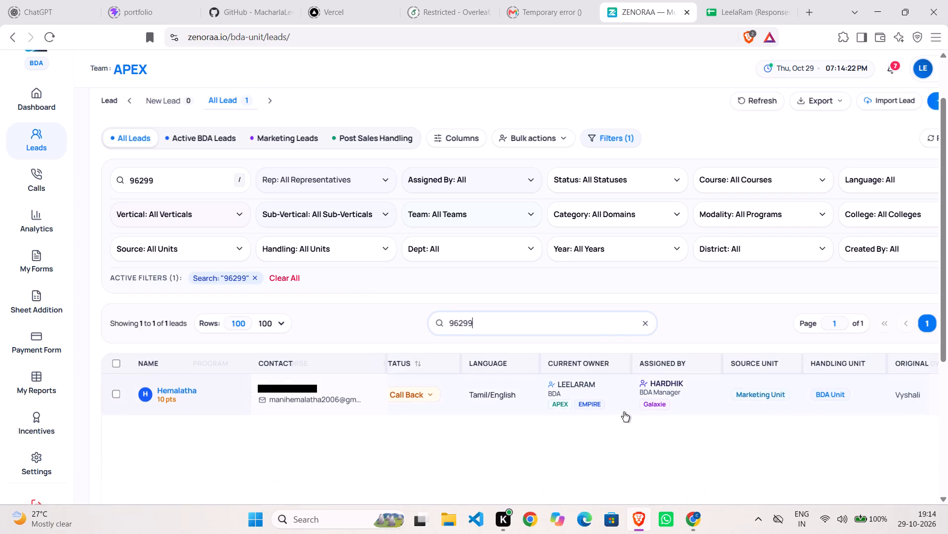
{"action": "scroll", "coordinate": [624, 412], "scroll_direction": "left", "scroll_amount": 4}
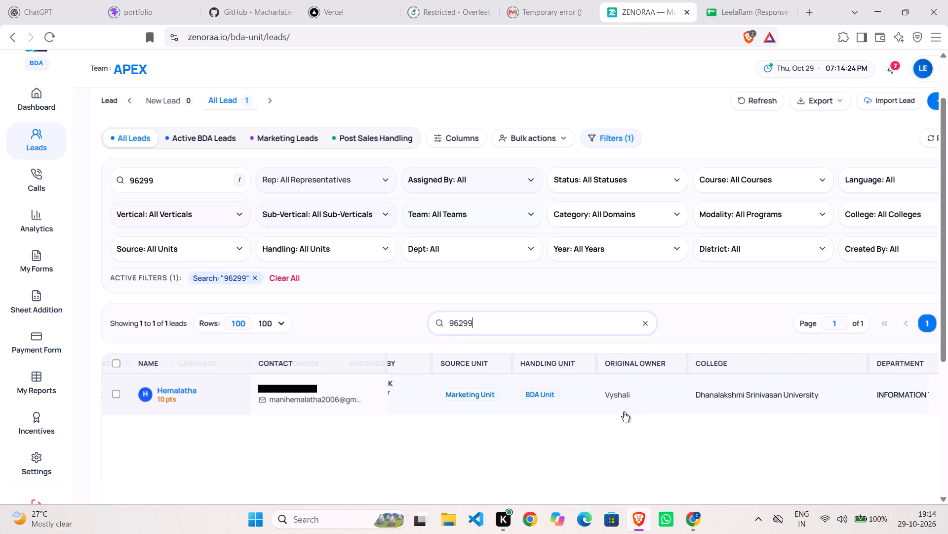
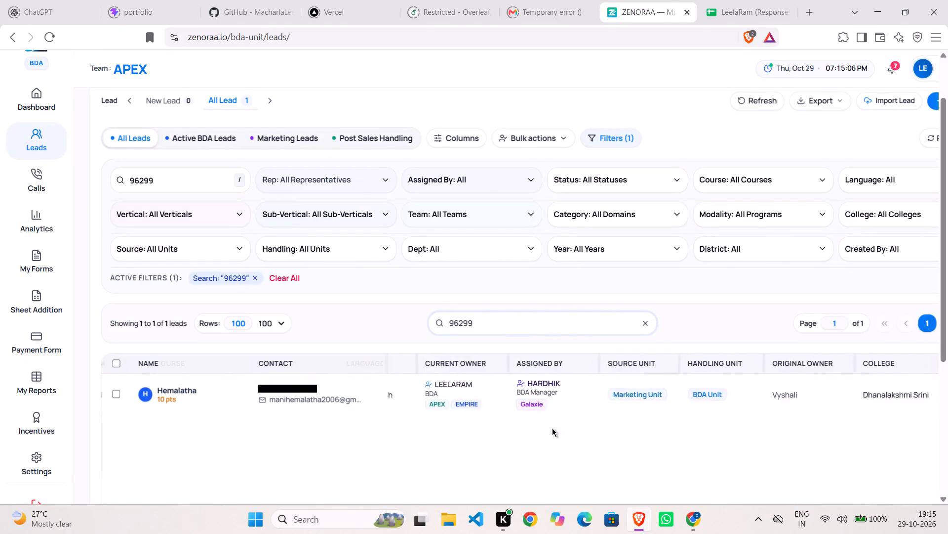
{"action": "scroll", "coordinate": [552, 428], "scroll_direction": "right", "scroll_amount": 3}
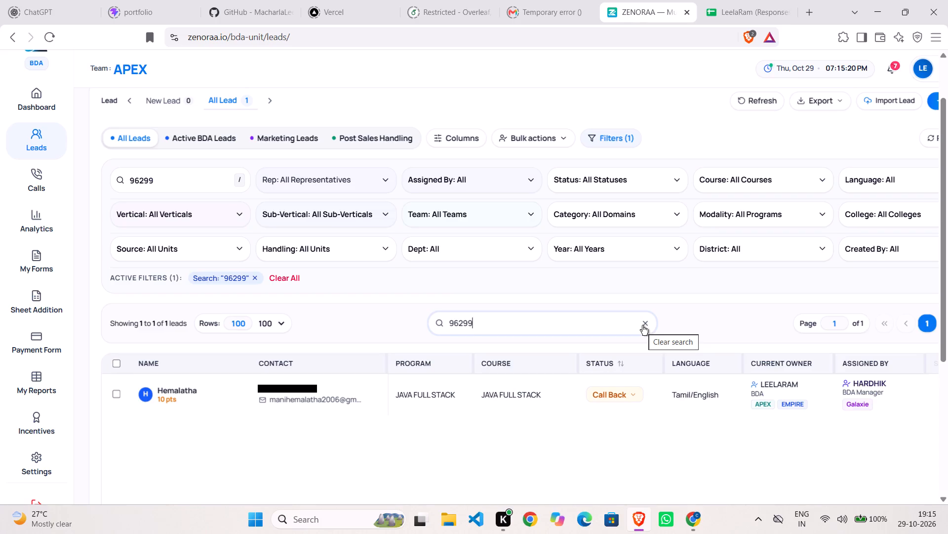
{"action": "left_click", "coordinate": [642, 325]}
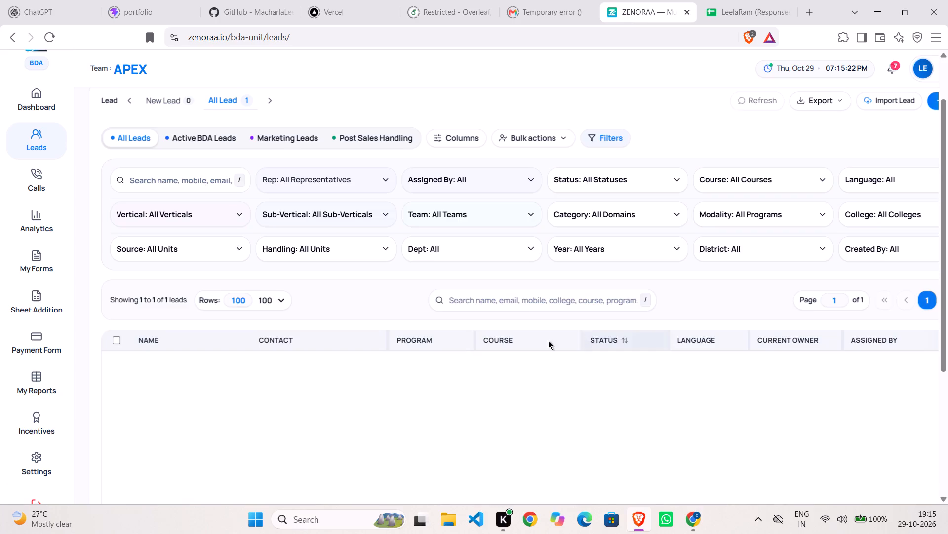
{"action": "left_click", "coordinate": [519, 302]}
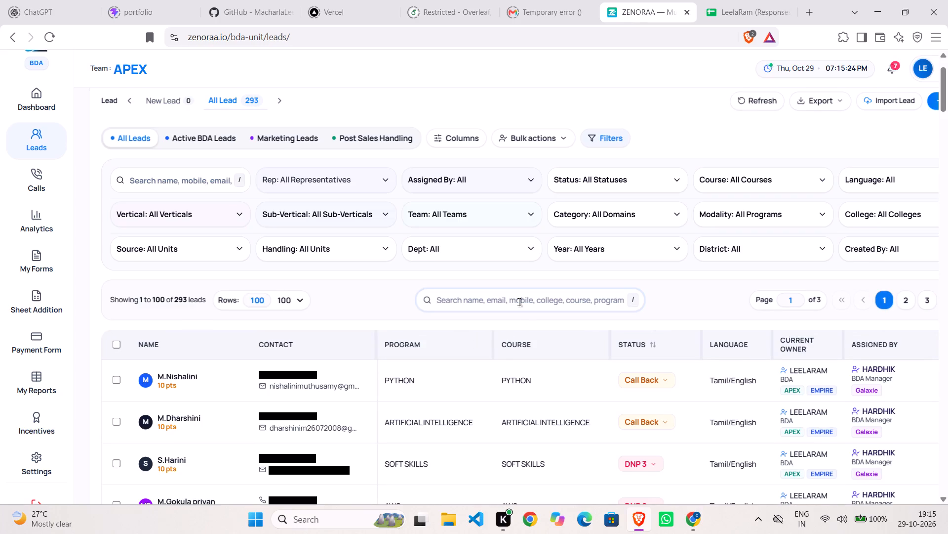
{"action": "key", "text": "9"}
{"action": "key", "text": "3"}
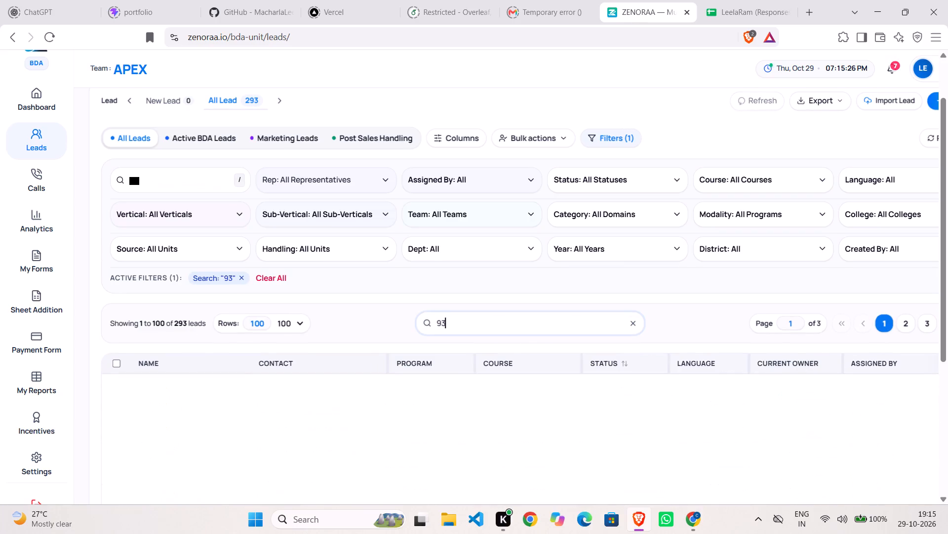
{"action": "type", "text": "45"}
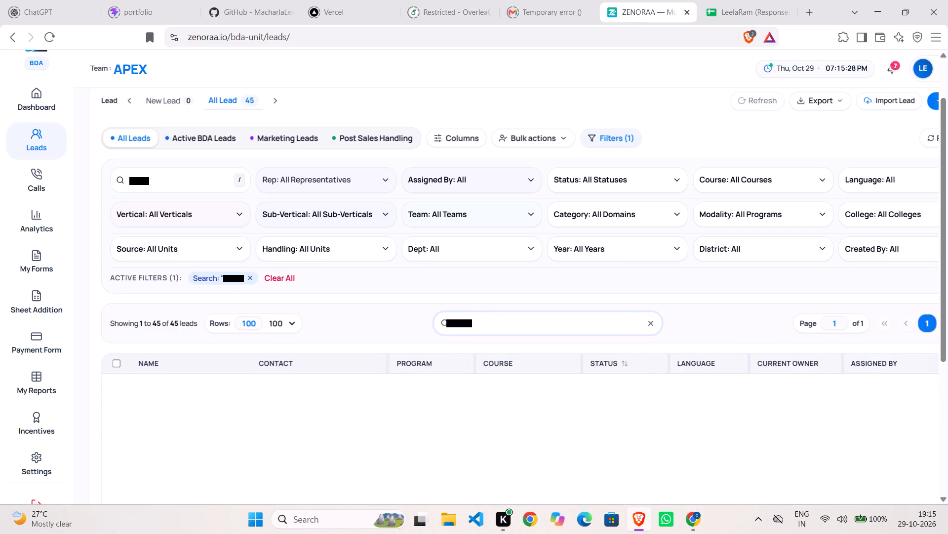
{"action": "type", "text": "88"}
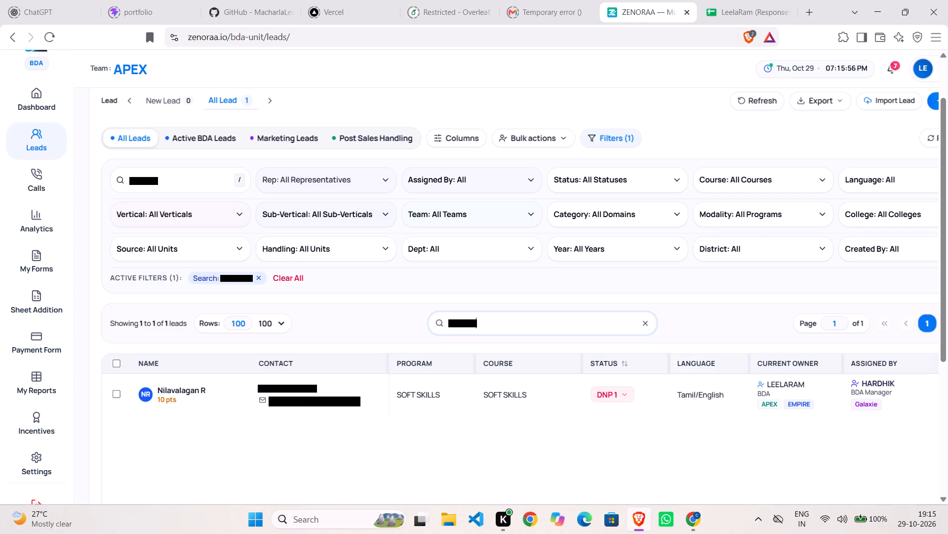
Examine the matching SOFT SKILLS lead's course, status, language, ownership and source unit details.
{"action": "scroll", "coordinate": [538, 383], "scroll_direction": "left", "scroll_amount": 1}
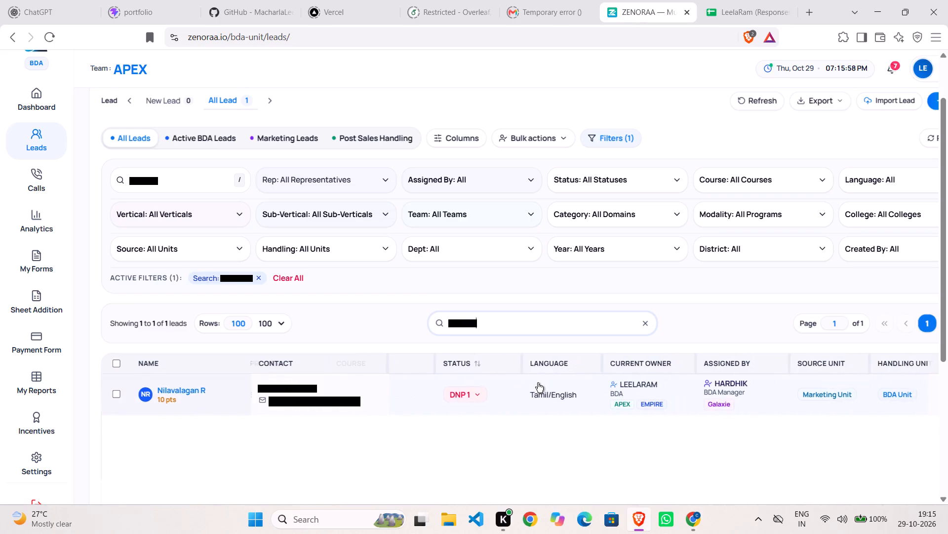
{"action": "scroll", "coordinate": [538, 383], "scroll_direction": "left", "scroll_amount": 1}
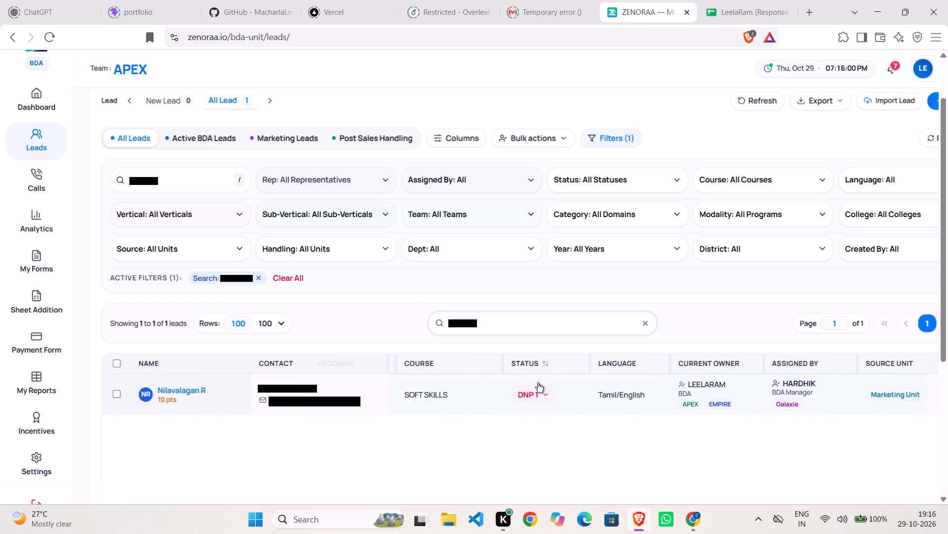
{"action": "scroll", "coordinate": [538, 383], "scroll_direction": "left", "scroll_amount": 1}
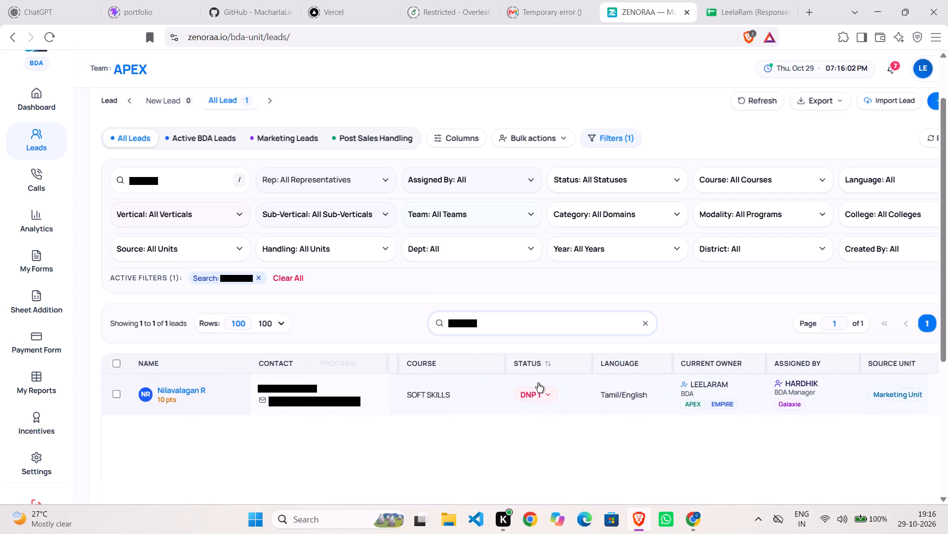
{"action": "scroll", "coordinate": [538, 383], "scroll_direction": "left", "scroll_amount": 3}
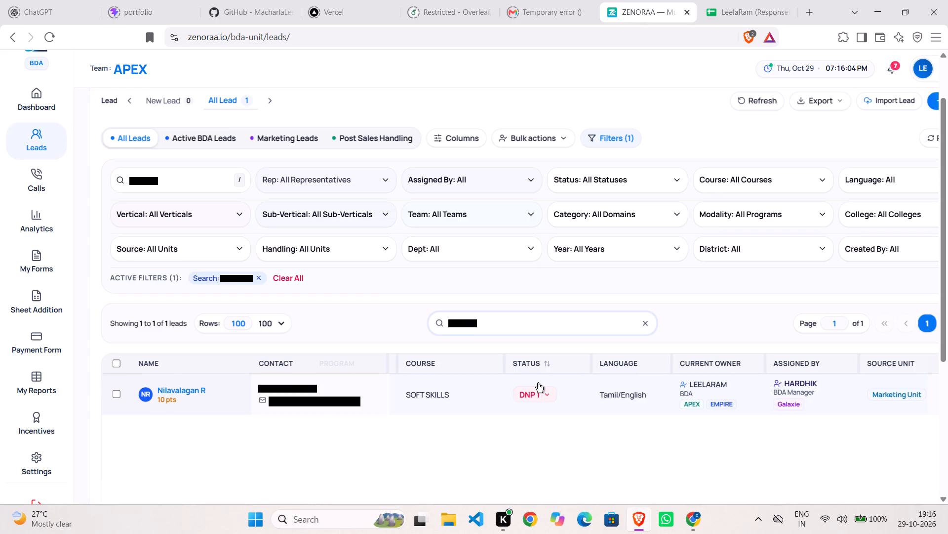
{"action": "scroll", "coordinate": [538, 383], "scroll_direction": "left", "scroll_amount": 2}
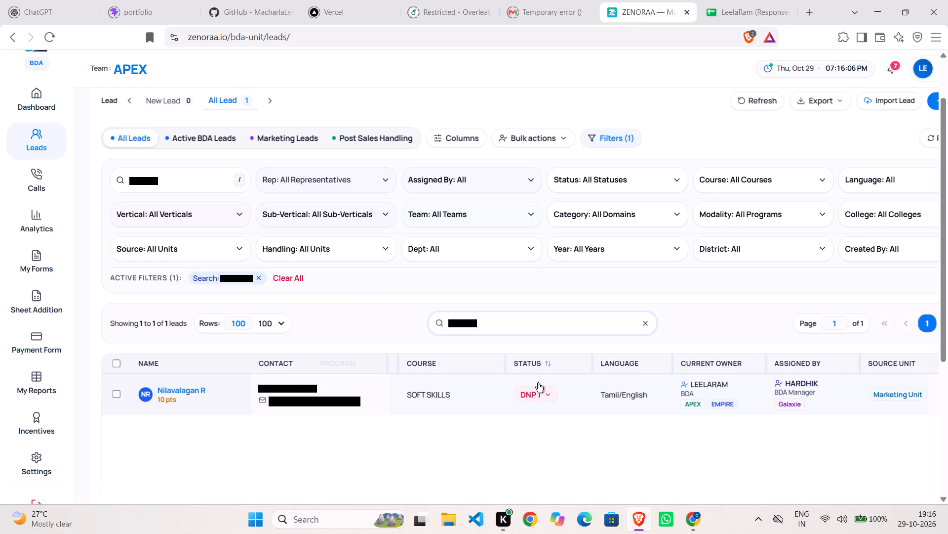
{"action": "scroll", "coordinate": [538, 383], "scroll_direction": "left", "scroll_amount": 7}
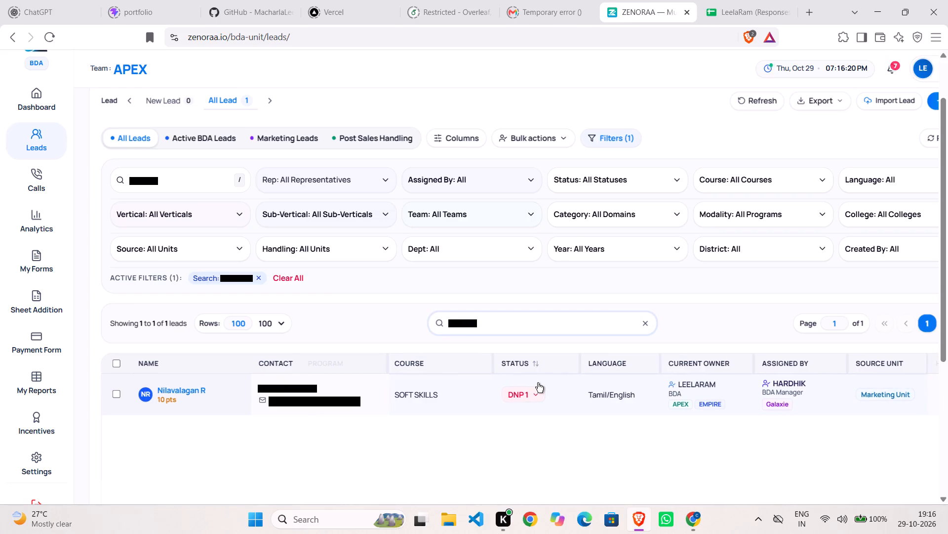
{"action": "scroll", "coordinate": [538, 383], "scroll_direction": "left", "scroll_amount": 1}
Update the SOFT SKILLS lead's status to Not Interested with the call remark "not interested" and save it.
{"action": "scroll", "coordinate": [538, 383], "scroll_direction": "right", "scroll_amount": 3}
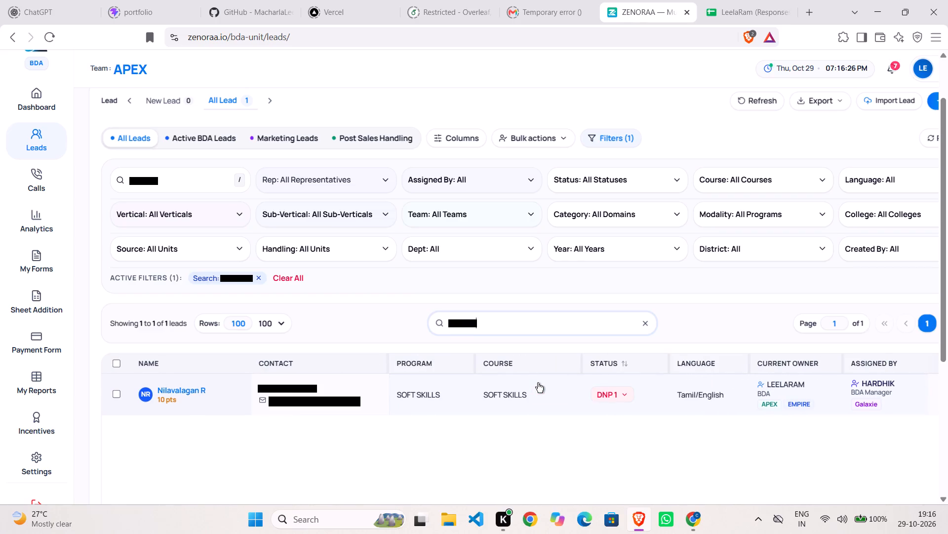
{"action": "left_click", "coordinate": [624, 394]}
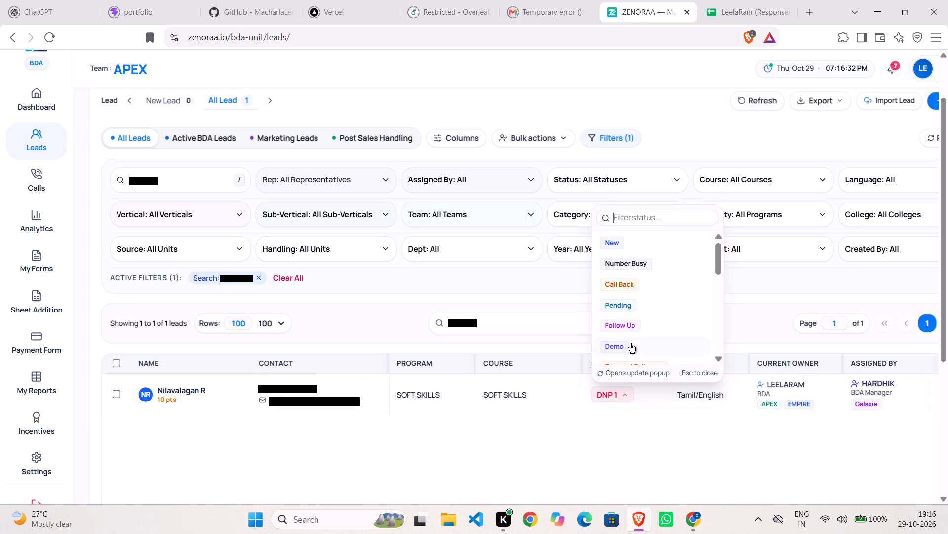
{"action": "scroll", "coordinate": [630, 343], "scroll_direction": "down", "scroll_amount": 5}
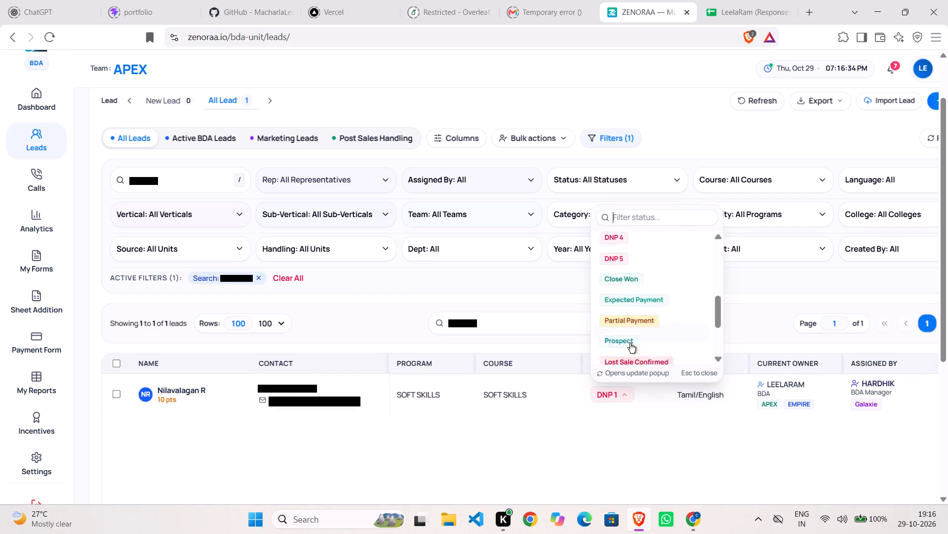
{"action": "scroll", "coordinate": [630, 343], "scroll_direction": "down", "scroll_amount": 1}
{"action": "left_click", "coordinate": [620, 307]}
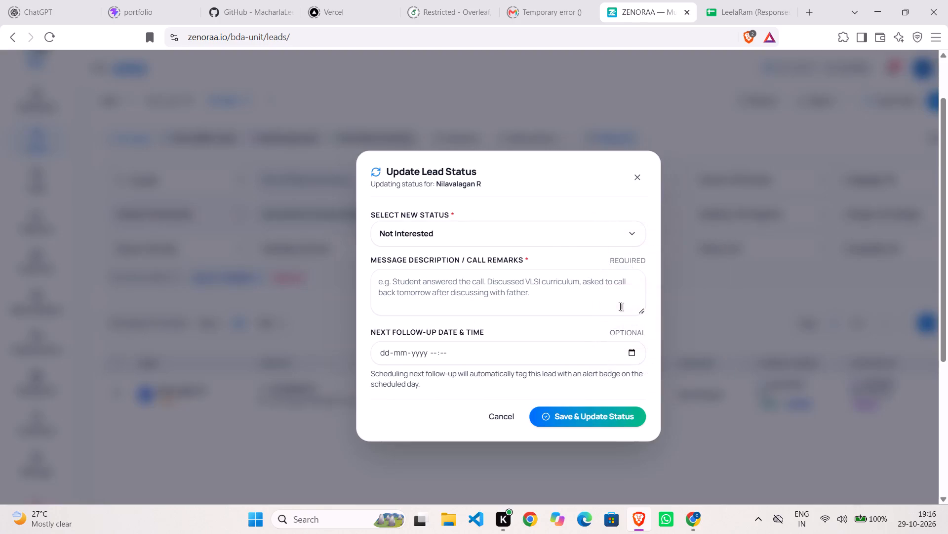
{"action": "left_click", "coordinate": [536, 284]}
{"action": "type", "text": "not inyersted"}
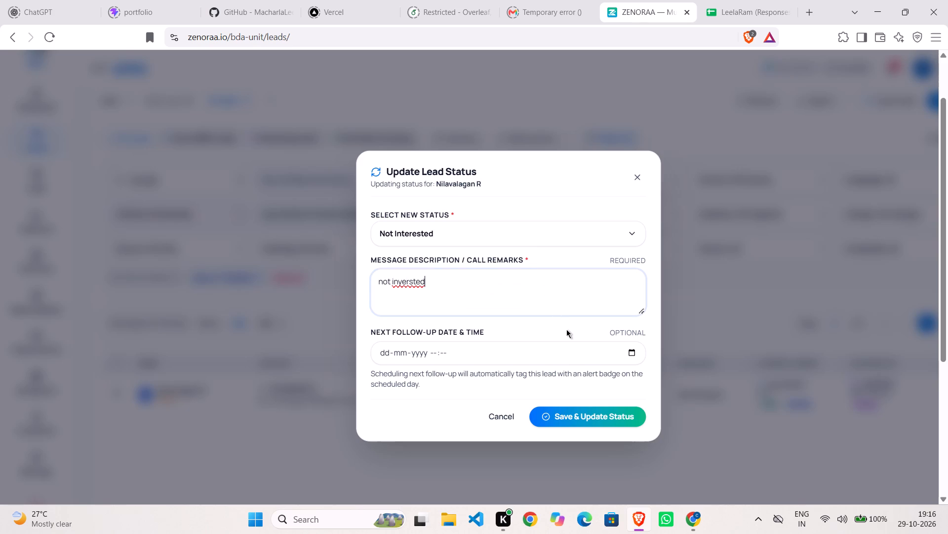
{"action": "key", "text": "Left"}
{"action": "key", "text": "Left"}
{"action": "right_click", "coordinate": [415, 282]}
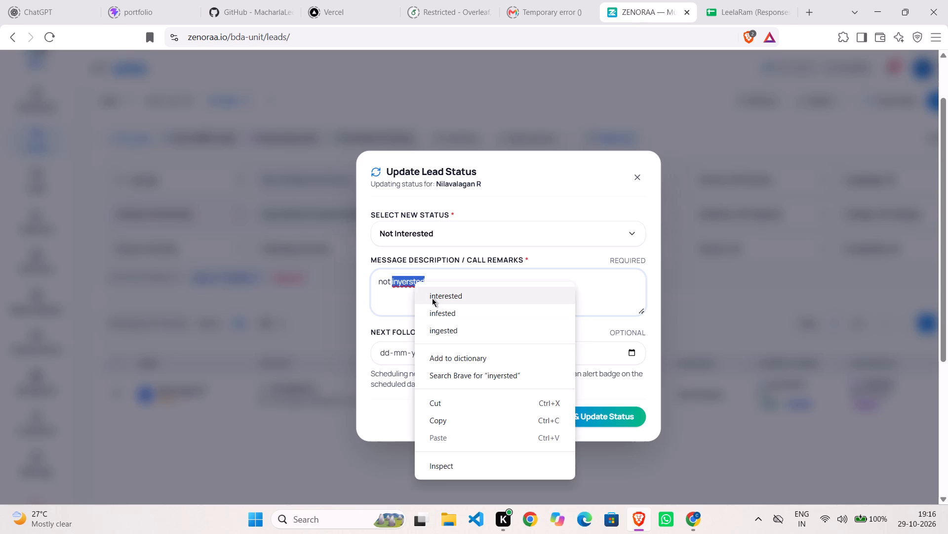
{"action": "left_click", "coordinate": [433, 298]}
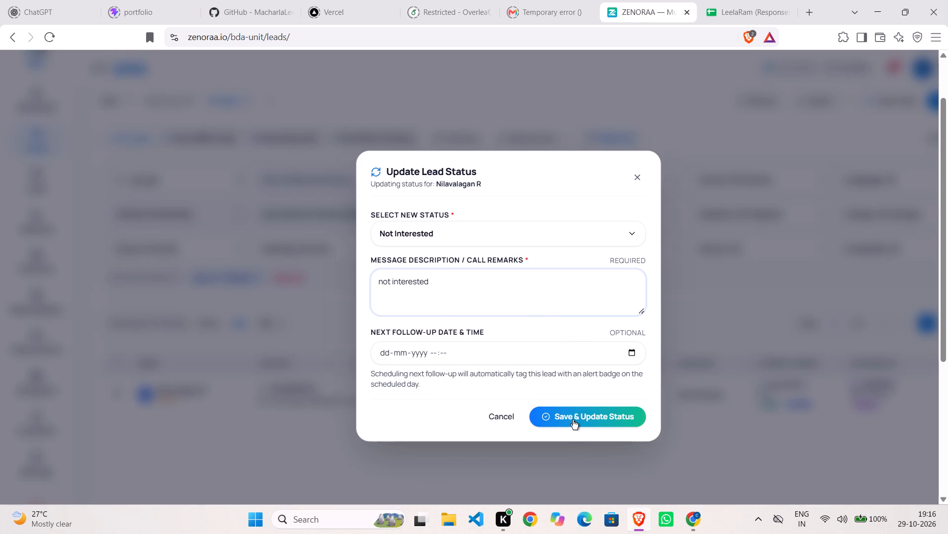
{"action": "left_click", "coordinate": [573, 420]}
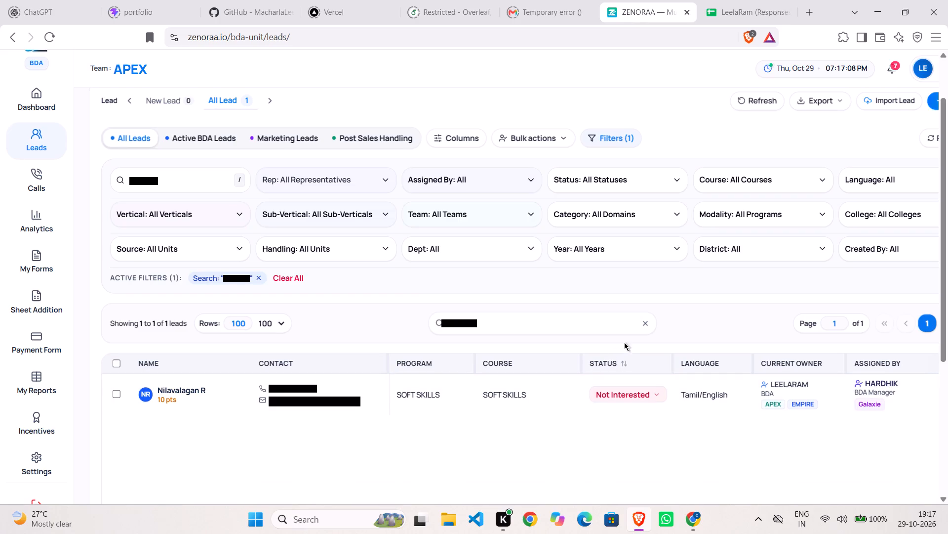
Search all leads by another lead's partial mobile number and examine the matching lead's status, ownership and college details.
{"action": "left_click", "coordinate": [646, 328]}
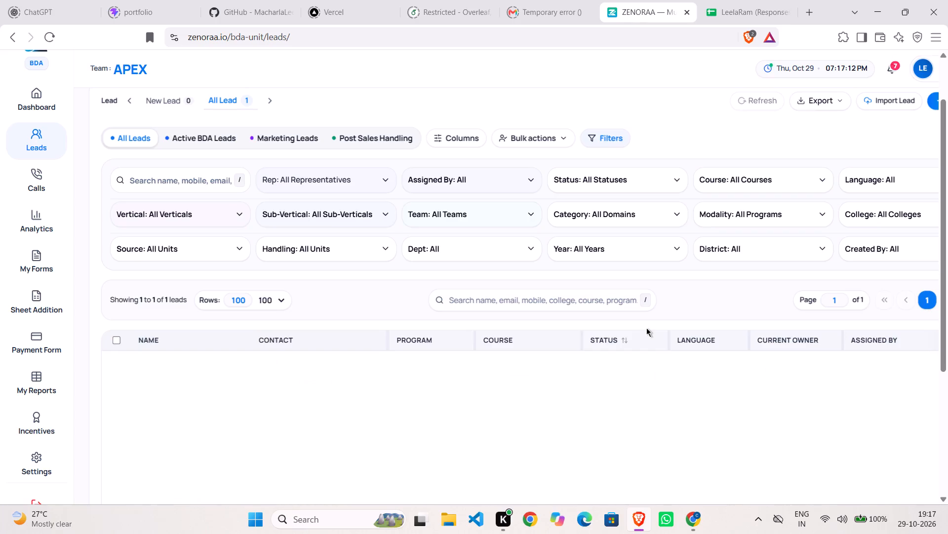
{"action": "type", "text": "814"}
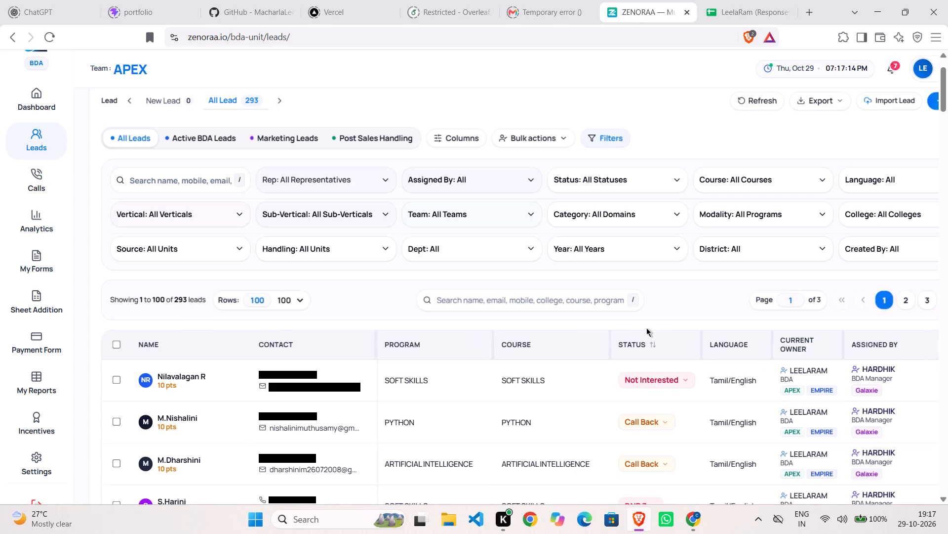
{"action": "left_click", "coordinate": [605, 307]}
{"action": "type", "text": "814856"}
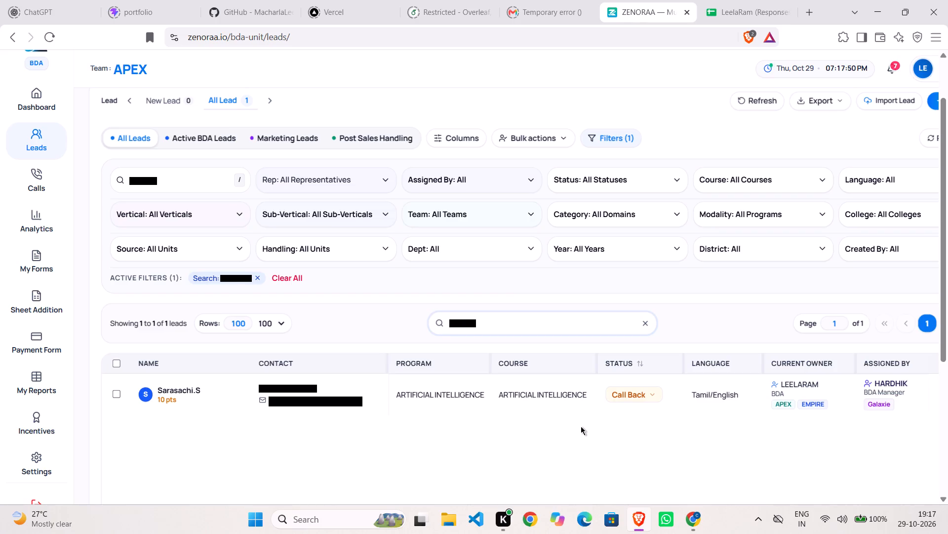
{"action": "scroll", "coordinate": [660, 414], "scroll_direction": "left", "scroll_amount": 4}
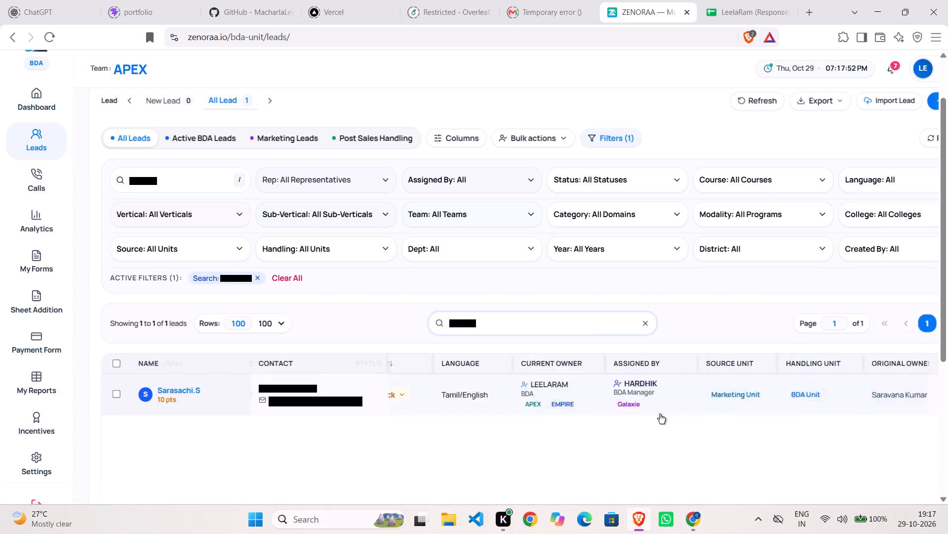
{"action": "scroll", "coordinate": [660, 414], "scroll_direction": "left", "scroll_amount": 1}
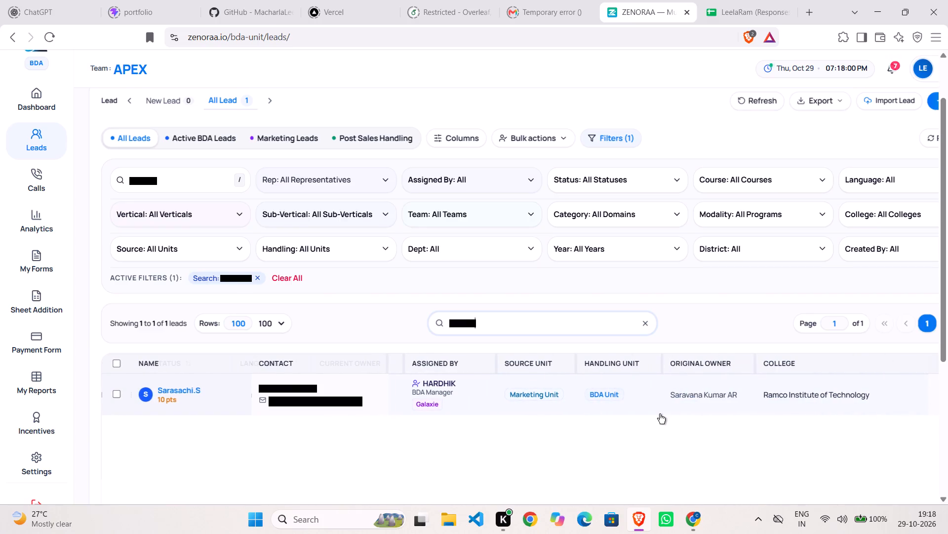
{"action": "scroll", "coordinate": [660, 414], "scroll_direction": "right", "scroll_amount": 3}
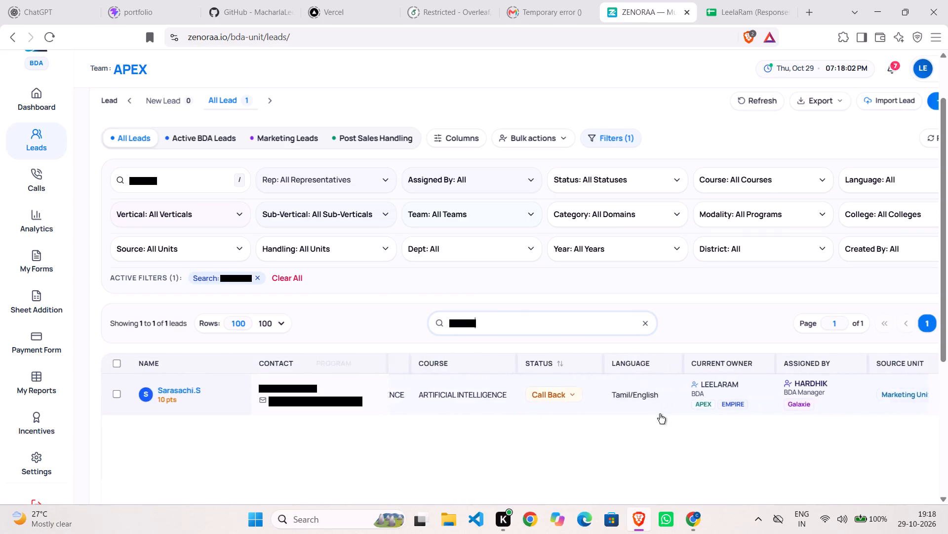
{"action": "scroll", "coordinate": [660, 414], "scroll_direction": "right", "scroll_amount": 1}
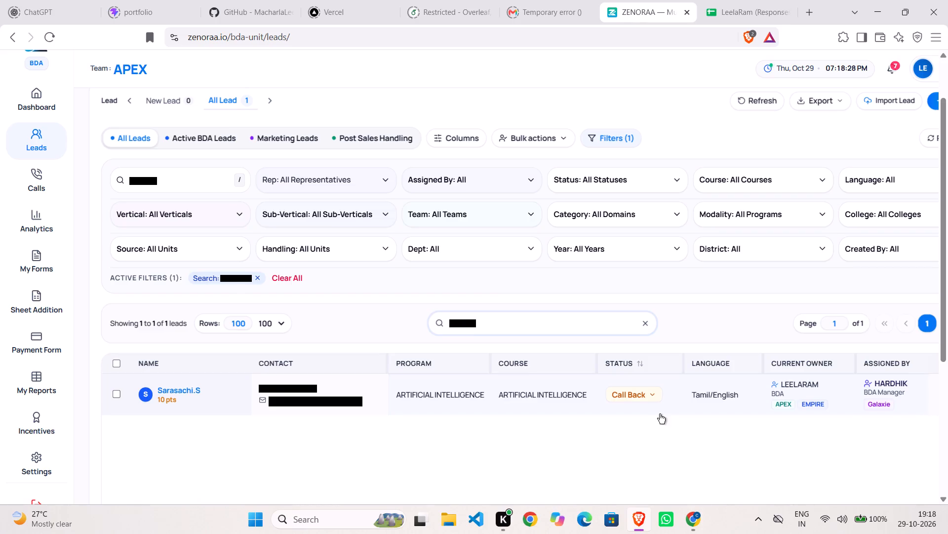
Replace the current lead search with a search of all leads by the next lead's partial mobile number.
{"action": "left_click", "coordinate": [650, 323]}
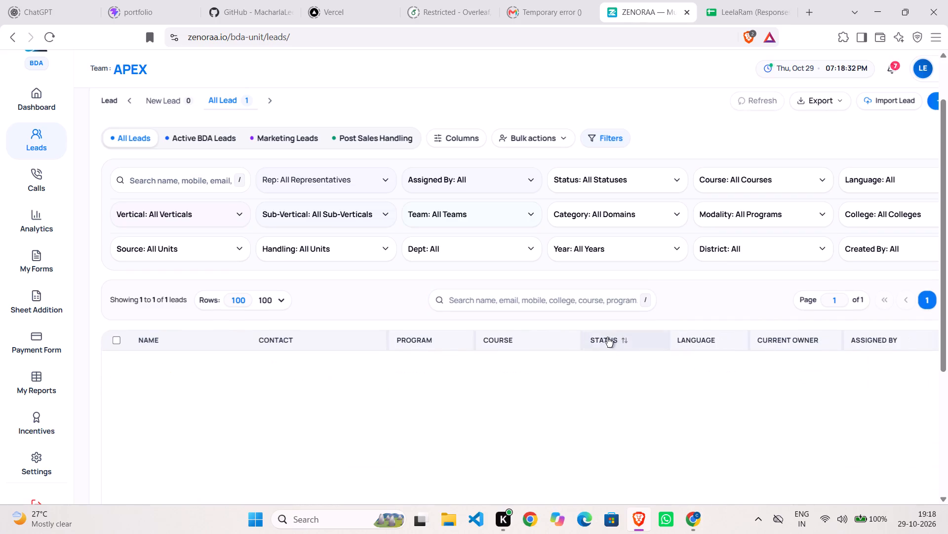
{"action": "left_click", "coordinate": [519, 302]}
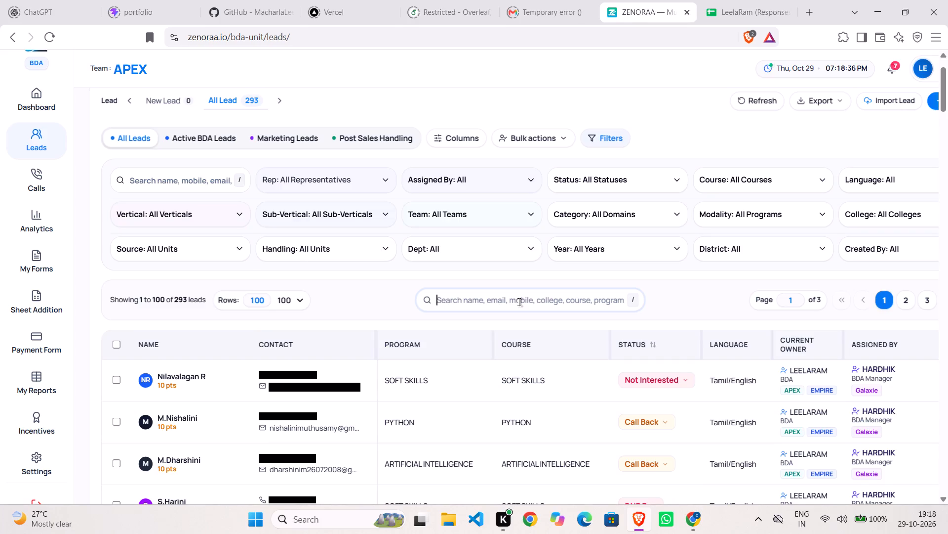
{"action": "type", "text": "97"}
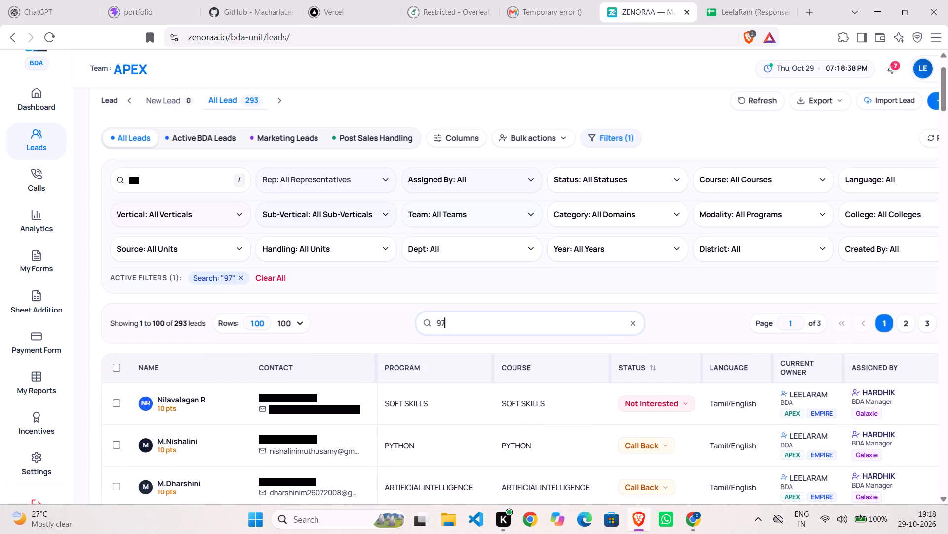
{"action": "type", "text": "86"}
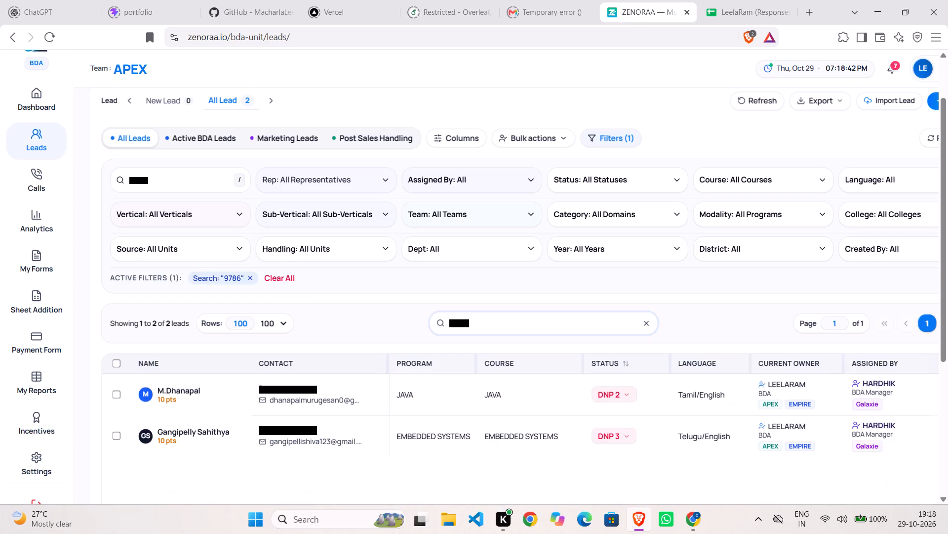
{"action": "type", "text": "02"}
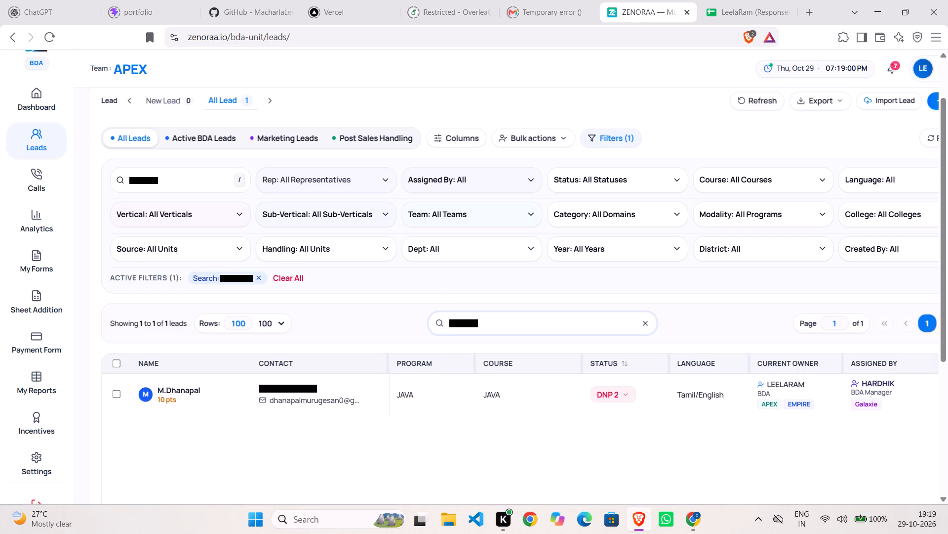
Examine the matching JAVA lead's status, language, ownership, source and handling units, and college details.
{"action": "scroll", "coordinate": [643, 425], "scroll_direction": "left", "scroll_amount": 3}
{"action": "scroll", "coordinate": [643, 425], "scroll_direction": "up", "scroll_amount": 1}
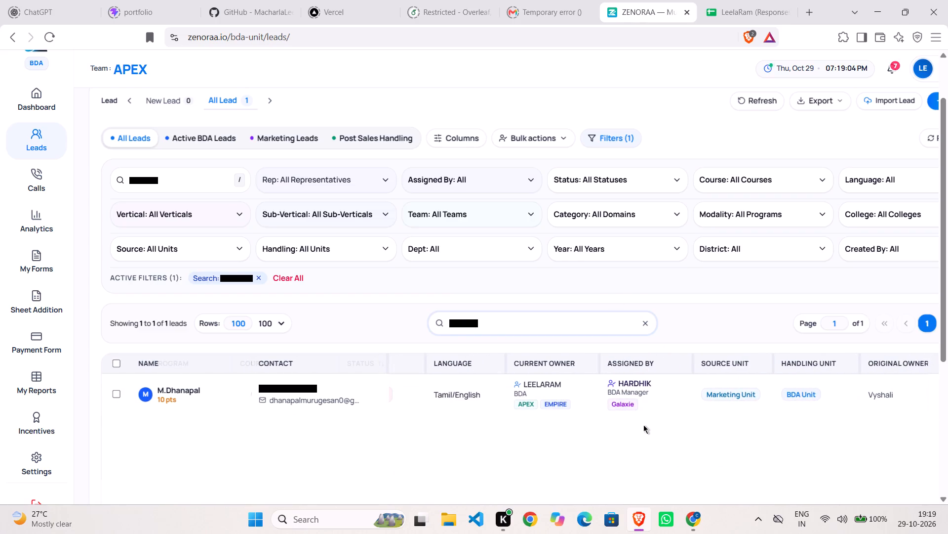
{"action": "scroll", "coordinate": [643, 425], "scroll_direction": "up", "scroll_amount": 1}
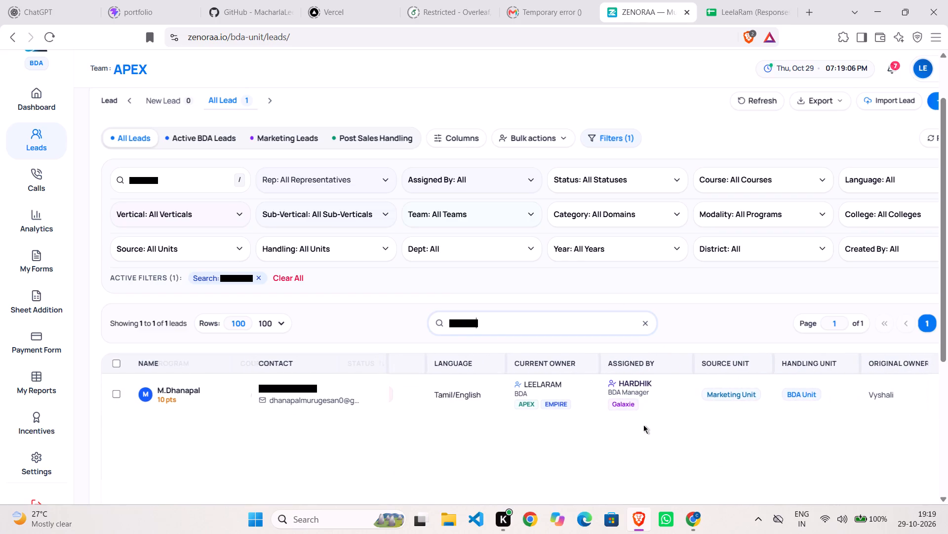
{"action": "scroll", "coordinate": [643, 425], "scroll_direction": "up", "scroll_amount": 1}
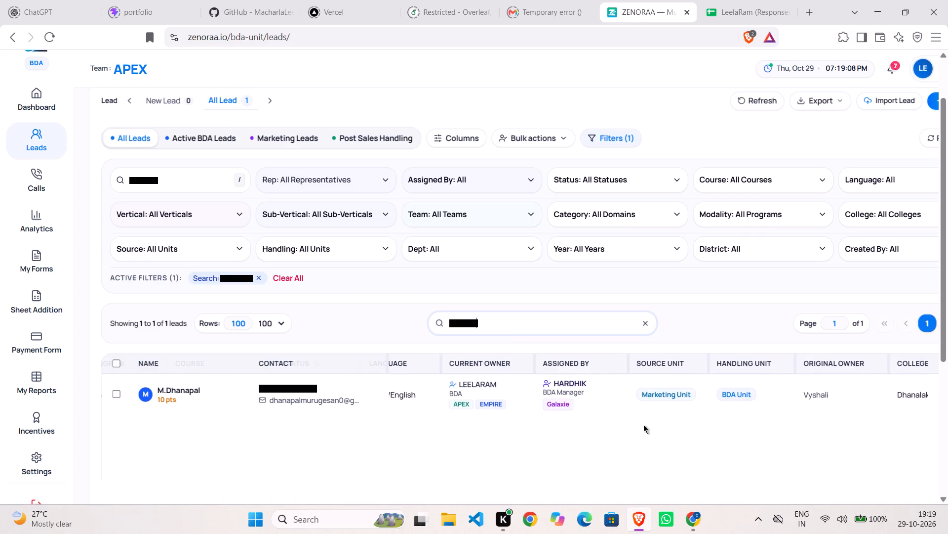
{"action": "scroll", "coordinate": [643, 425], "scroll_direction": "up", "scroll_amount": 1}
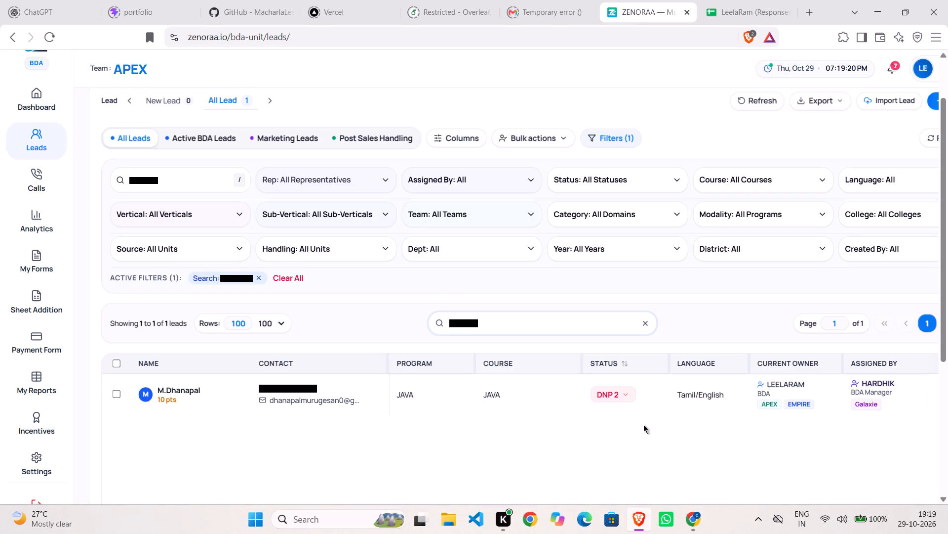
{"action": "scroll", "coordinate": [643, 425], "scroll_direction": "left", "scroll_amount": 3}
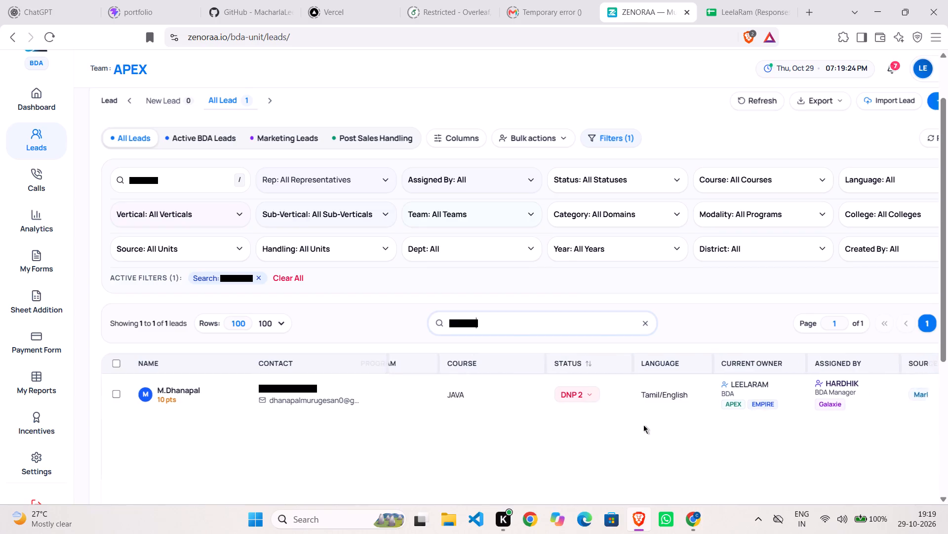
{"action": "scroll", "coordinate": [643, 425], "scroll_direction": "left", "scroll_amount": 2}
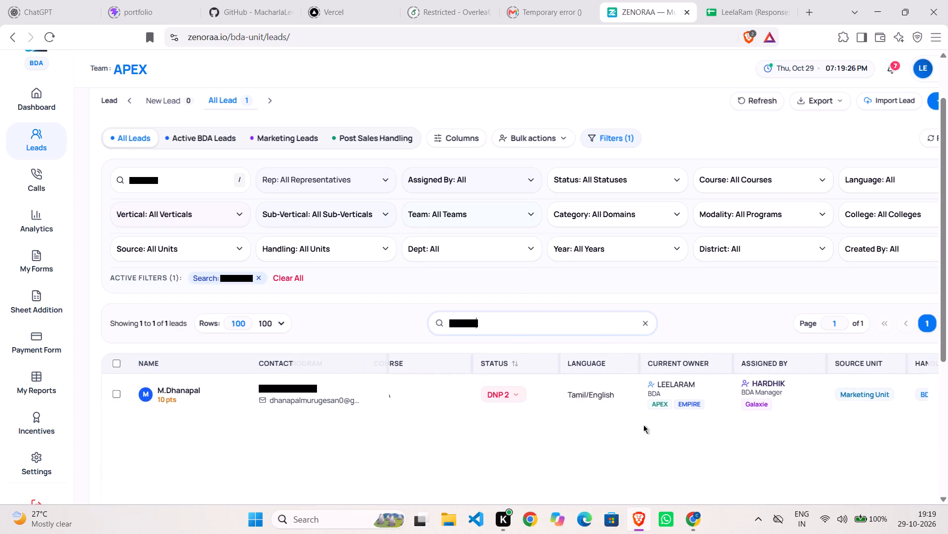
{"action": "scroll", "coordinate": [643, 425], "scroll_direction": "left", "scroll_amount": 2}
{"action": "scroll", "coordinate": [643, 425], "scroll_direction": "right", "scroll_amount": 4}
{"action": "scroll", "coordinate": [643, 425], "scroll_direction": "left", "scroll_amount": 6}
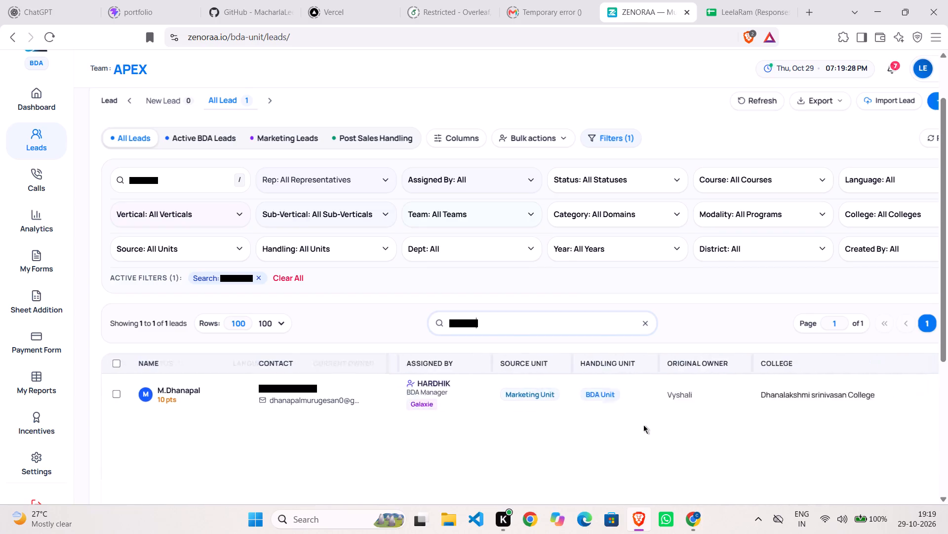
{"action": "scroll", "coordinate": [643, 425], "scroll_direction": "left", "scroll_amount": 4}
{"action": "scroll", "coordinate": [643, 425], "scroll_direction": "right", "scroll_amount": 1}
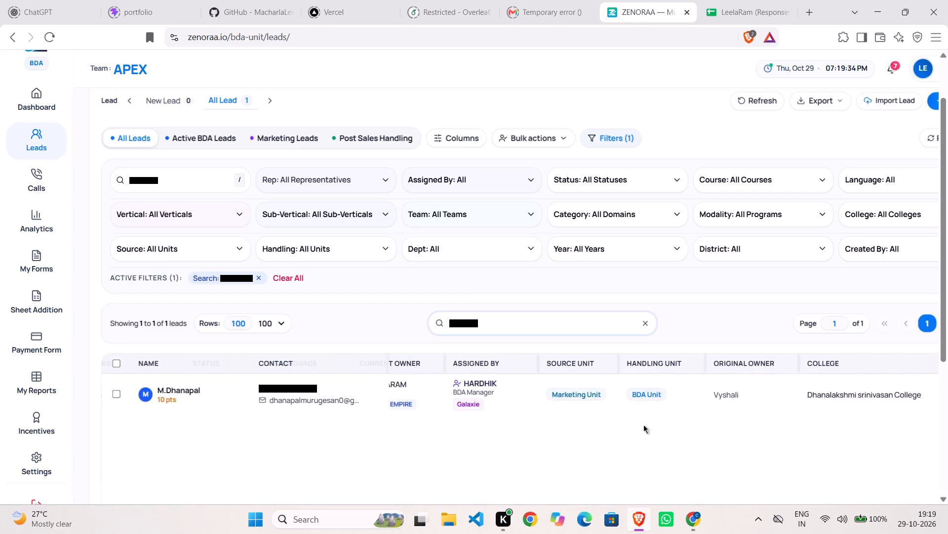
{"action": "scroll", "coordinate": [643, 425], "scroll_direction": "right", "scroll_amount": 2}
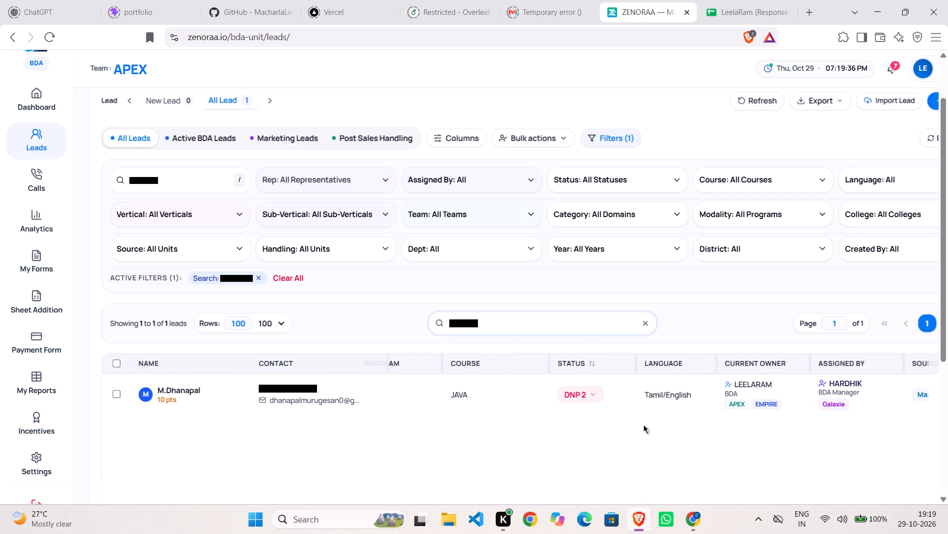
{"action": "scroll", "coordinate": [630, 400], "scroll_direction": "right", "scroll_amount": 2}
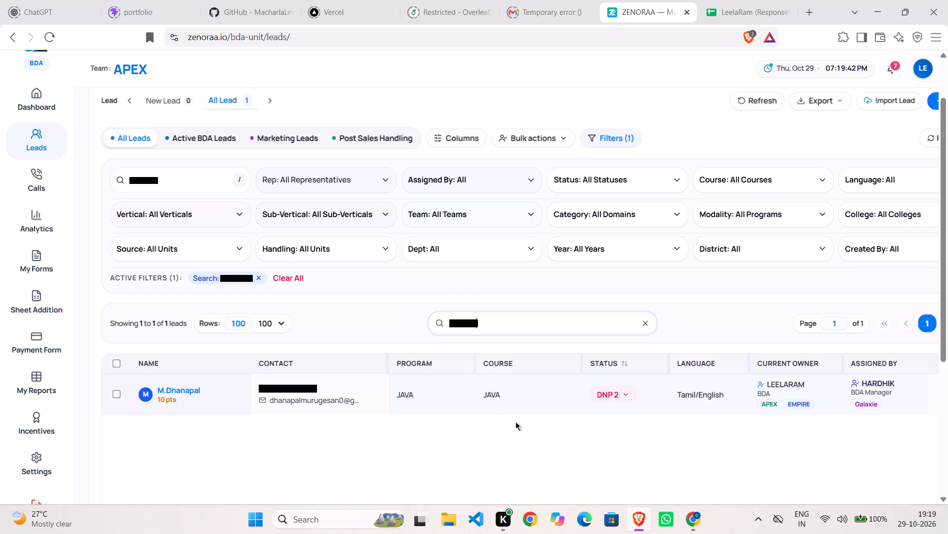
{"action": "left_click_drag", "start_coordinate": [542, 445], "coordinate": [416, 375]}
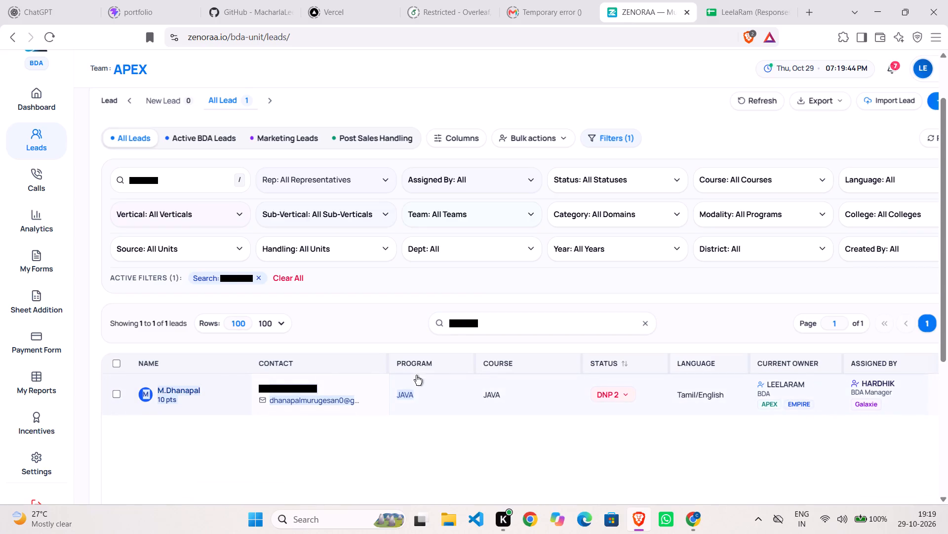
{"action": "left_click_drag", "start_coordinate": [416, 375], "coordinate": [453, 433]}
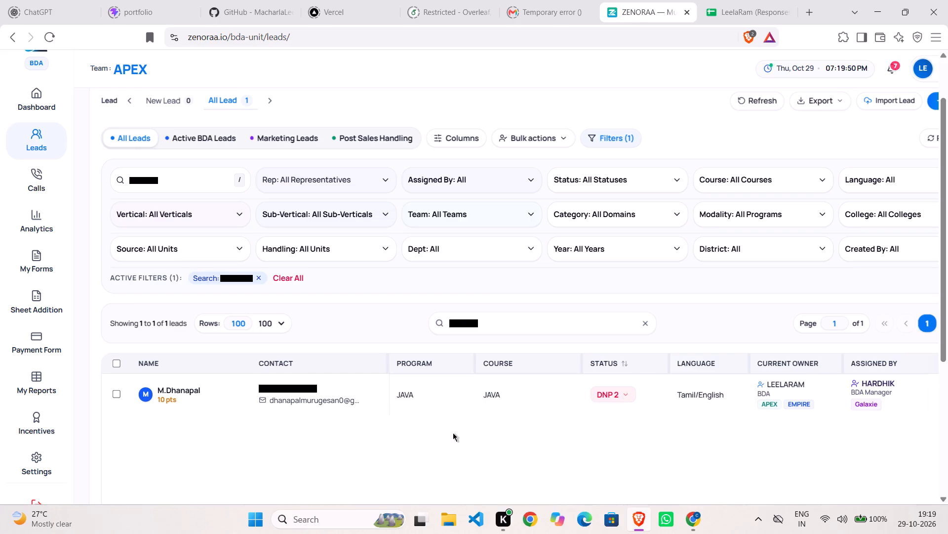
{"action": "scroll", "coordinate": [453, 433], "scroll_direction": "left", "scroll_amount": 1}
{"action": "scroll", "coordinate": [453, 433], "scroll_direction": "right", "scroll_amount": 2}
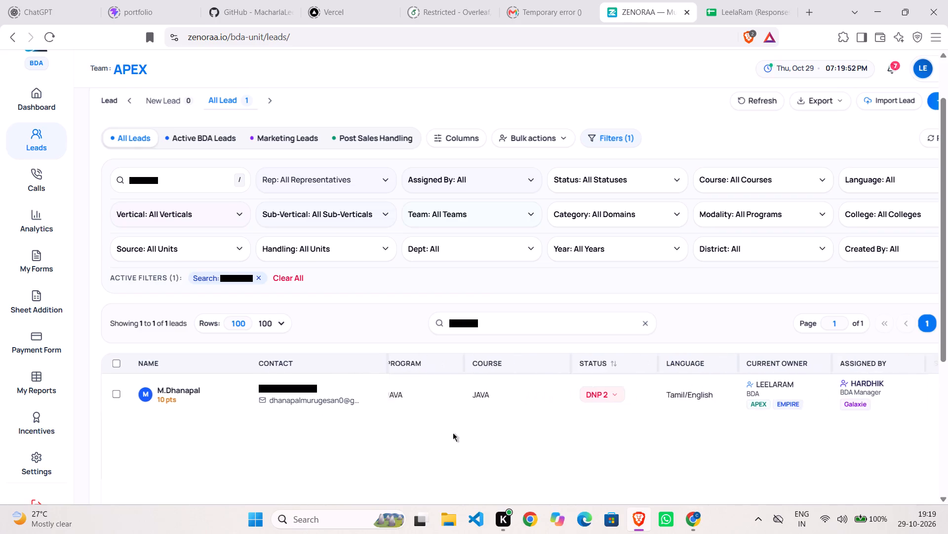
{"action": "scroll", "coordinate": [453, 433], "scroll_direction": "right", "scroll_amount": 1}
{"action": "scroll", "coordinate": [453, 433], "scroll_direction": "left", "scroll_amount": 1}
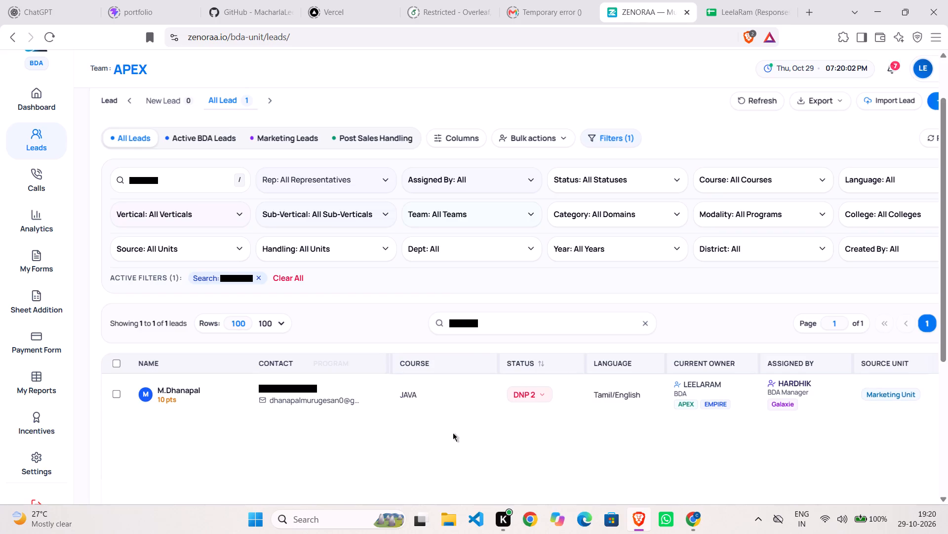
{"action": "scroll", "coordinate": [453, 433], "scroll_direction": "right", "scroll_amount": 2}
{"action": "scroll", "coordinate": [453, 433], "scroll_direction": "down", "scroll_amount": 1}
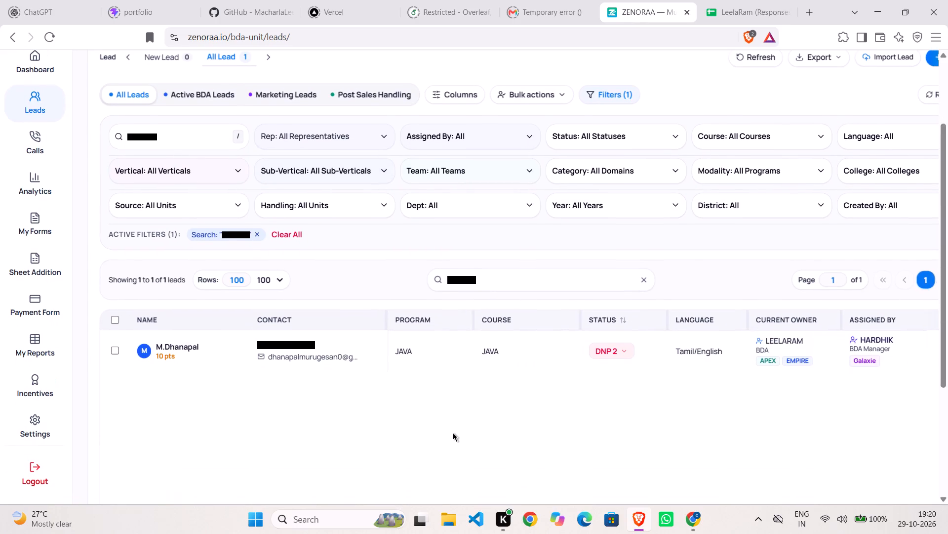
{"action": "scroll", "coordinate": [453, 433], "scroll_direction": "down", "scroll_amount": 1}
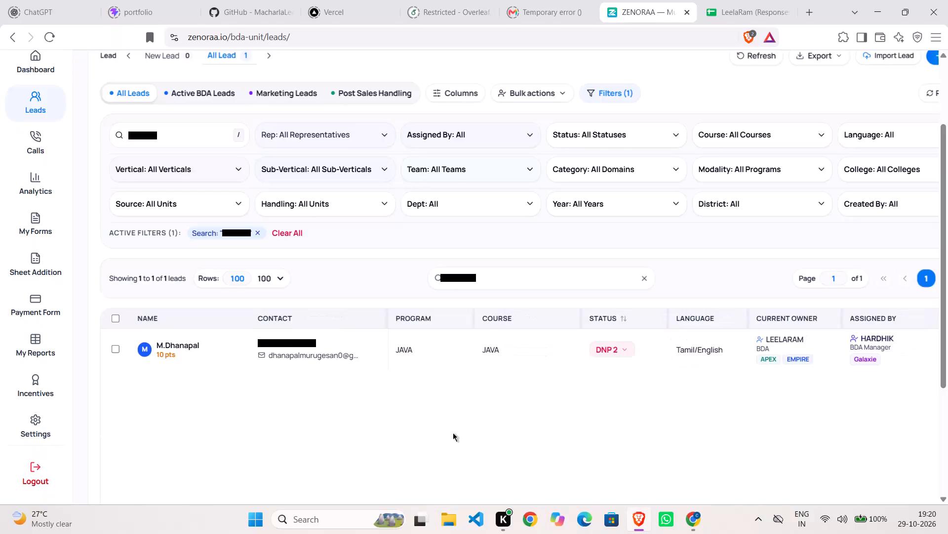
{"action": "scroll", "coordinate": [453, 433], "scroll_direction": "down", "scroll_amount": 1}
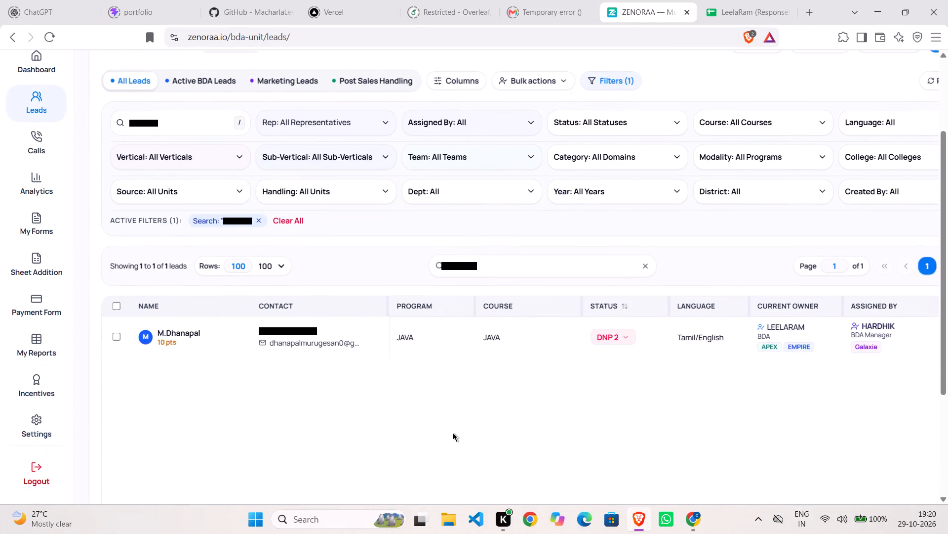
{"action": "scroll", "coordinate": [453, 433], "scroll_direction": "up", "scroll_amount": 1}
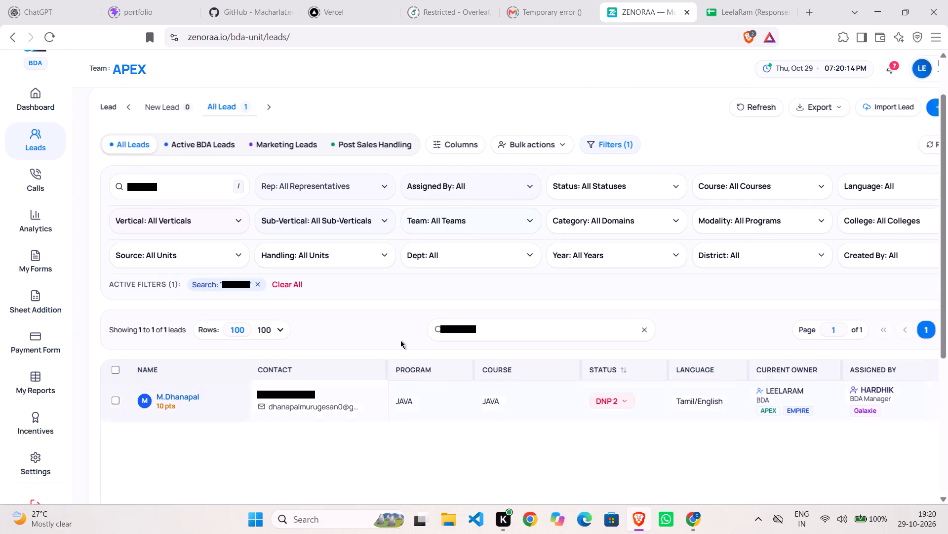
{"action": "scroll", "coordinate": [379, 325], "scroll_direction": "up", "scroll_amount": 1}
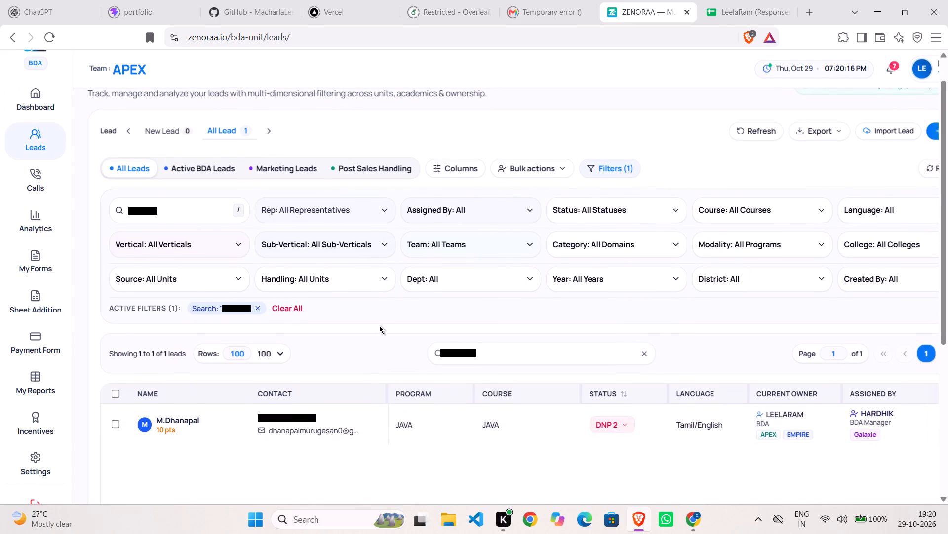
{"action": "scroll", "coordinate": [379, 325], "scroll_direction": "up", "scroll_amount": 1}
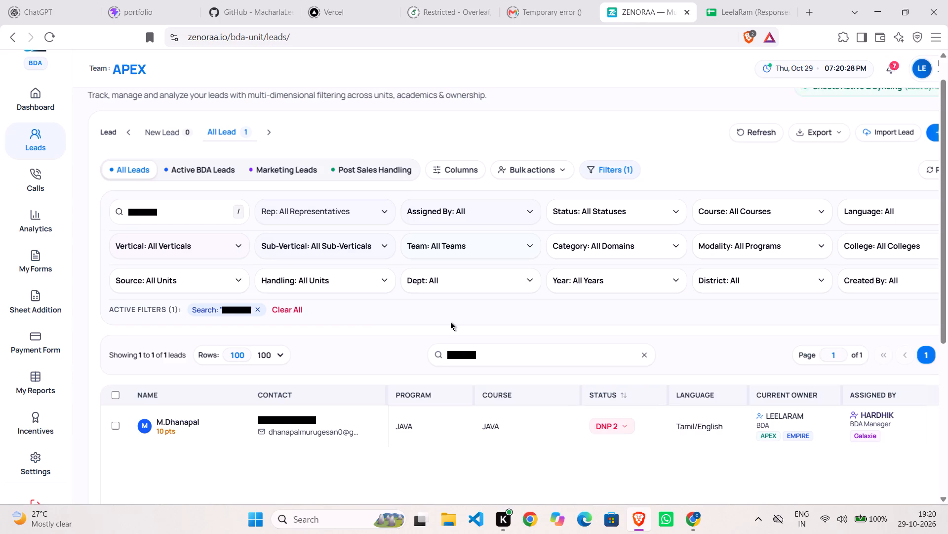
Search all leads by another lead's partial mobile number and examine the matching JAVA FULL STACK lead's status, ownership and college details.
{"action": "left_click", "coordinate": [643, 353]}
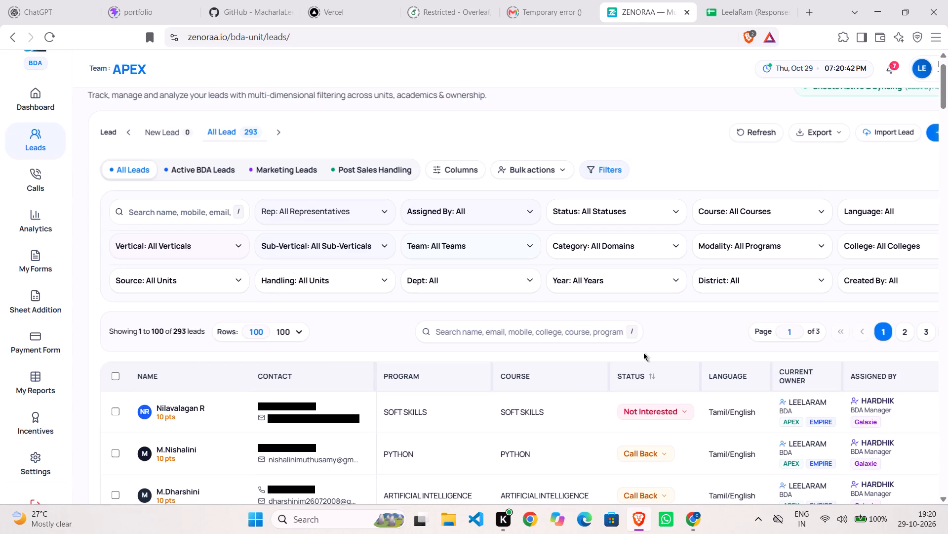
{"action": "left_click", "coordinate": [597, 337]}
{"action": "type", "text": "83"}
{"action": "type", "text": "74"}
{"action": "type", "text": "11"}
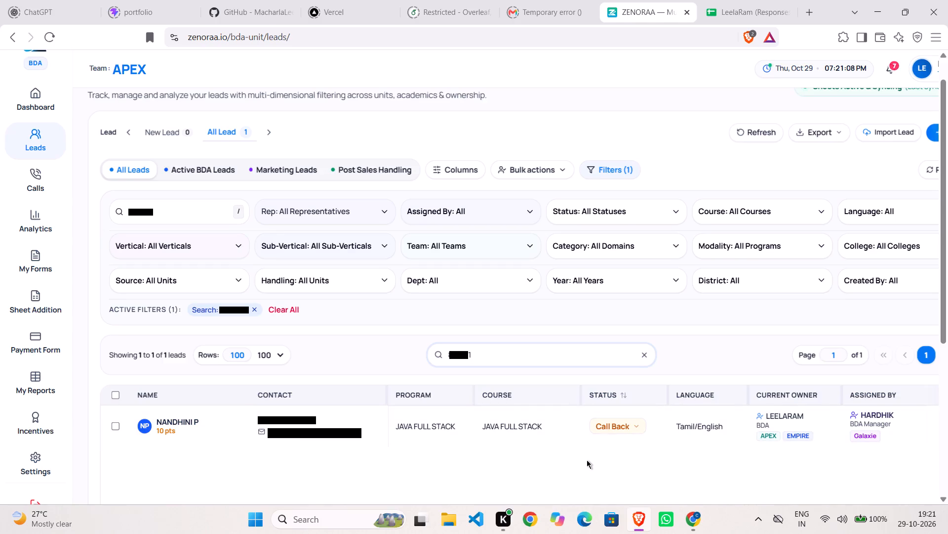
{"action": "scroll", "coordinate": [587, 460], "scroll_direction": "left", "scroll_amount": 6}
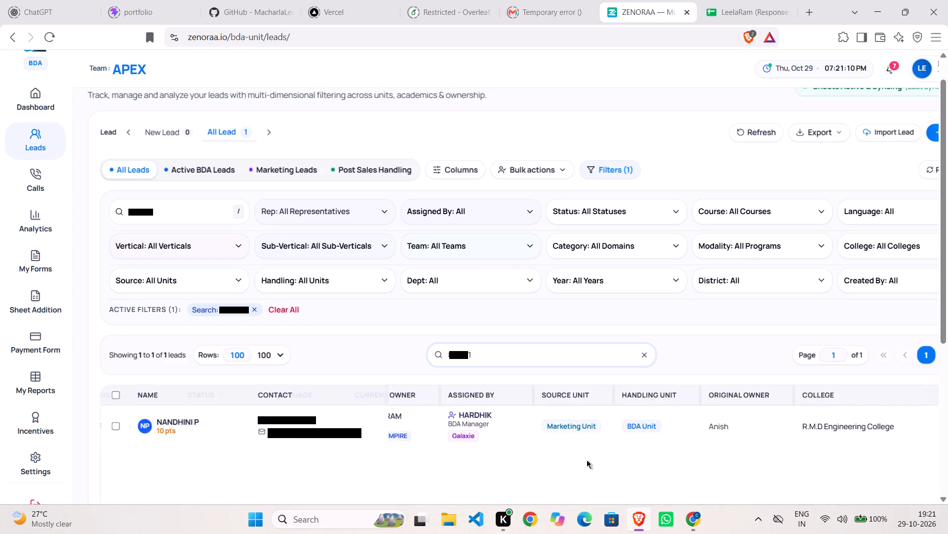
{"action": "scroll", "coordinate": [587, 460], "scroll_direction": "right", "scroll_amount": 6}
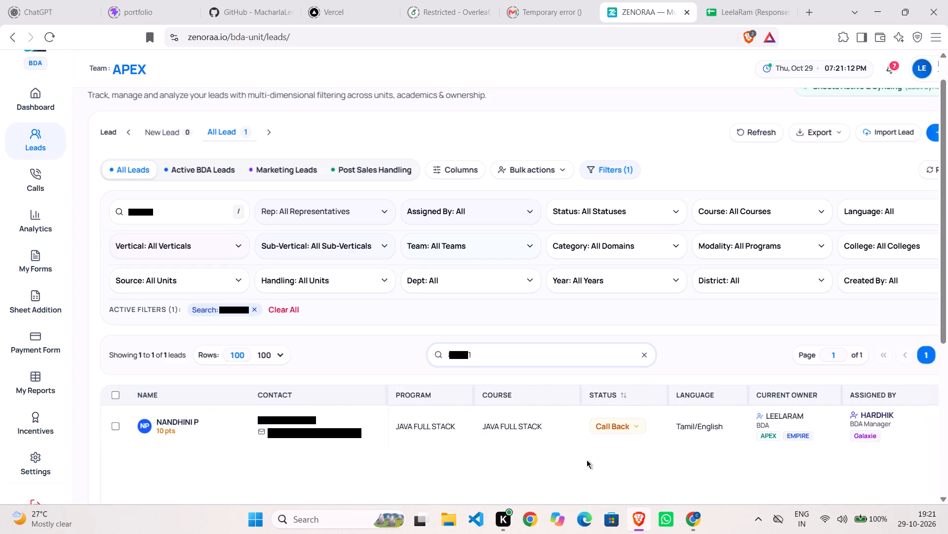
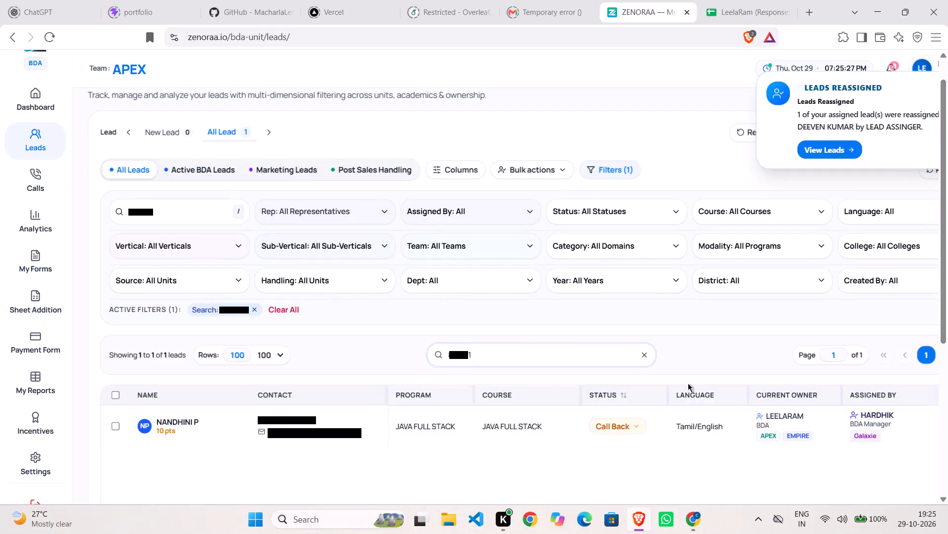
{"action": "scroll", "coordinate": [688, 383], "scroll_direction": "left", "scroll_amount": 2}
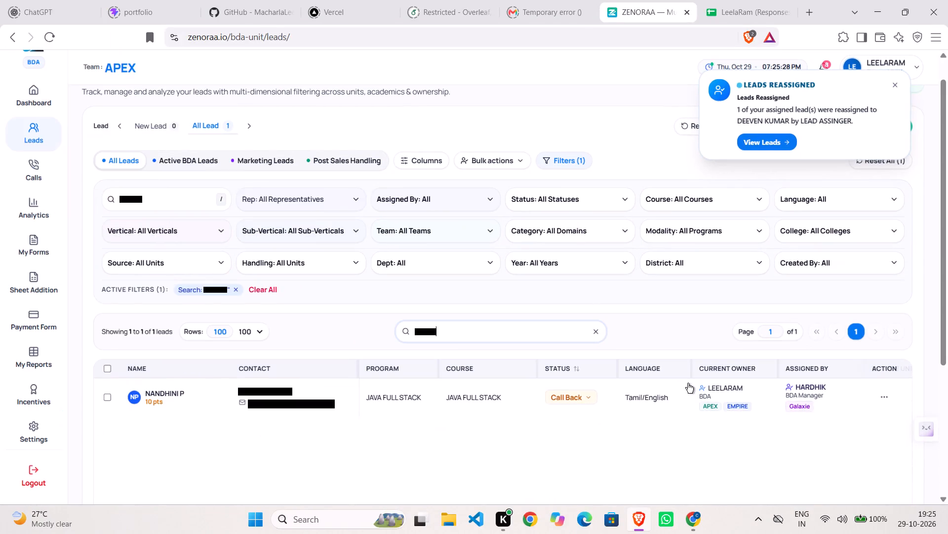
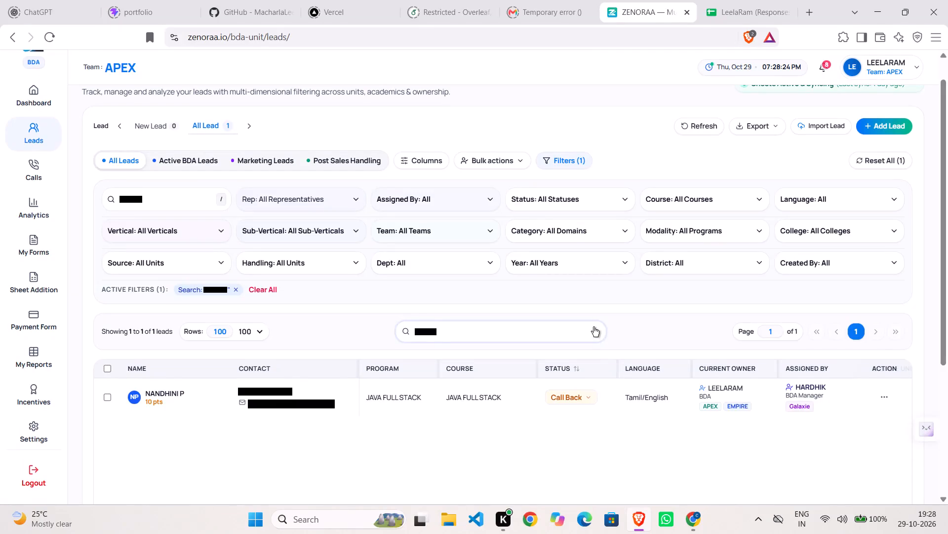
Clear the current lead search and activate the empty search field above the leads table for another lookup.
{"action": "left_click", "coordinate": [593, 327]}
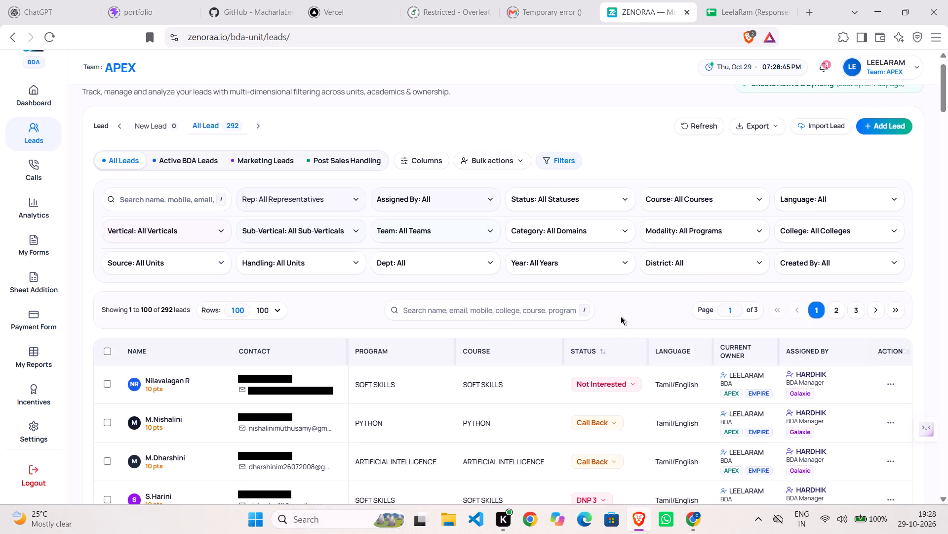
{"action": "left_click_drag", "start_coordinate": [621, 310], "coordinate": [408, 307]}
{"action": "left_click_drag", "start_coordinate": [408, 307], "coordinate": [402, 308]}
{"action": "left_click_drag", "start_coordinate": [402, 308], "coordinate": [563, 313]}
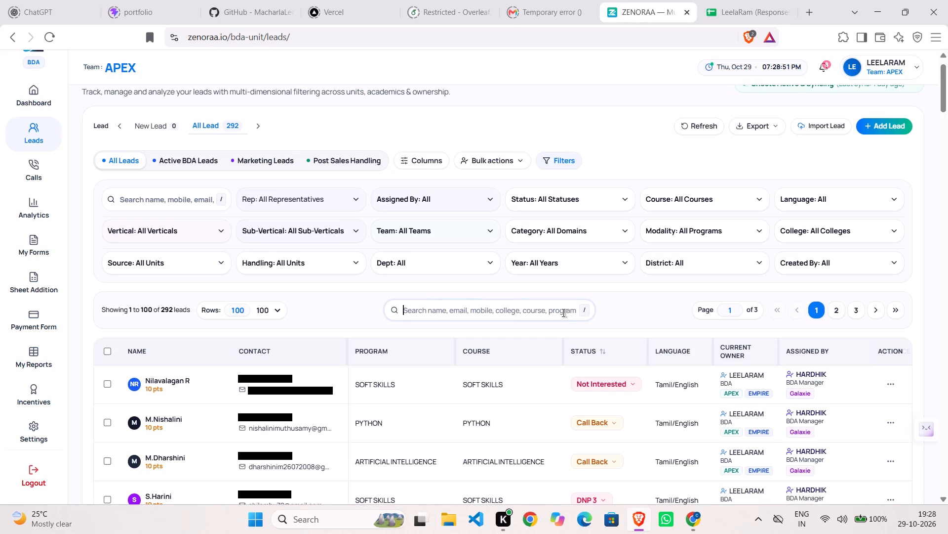
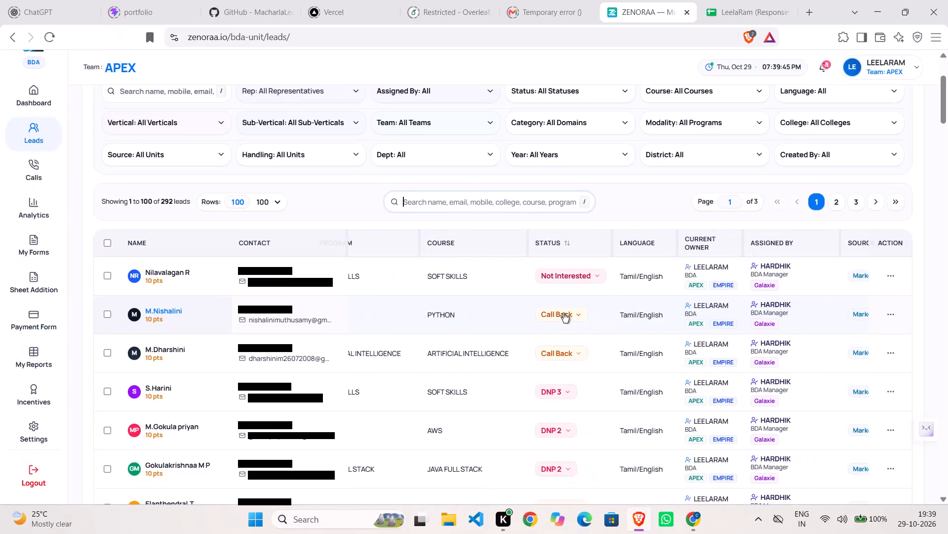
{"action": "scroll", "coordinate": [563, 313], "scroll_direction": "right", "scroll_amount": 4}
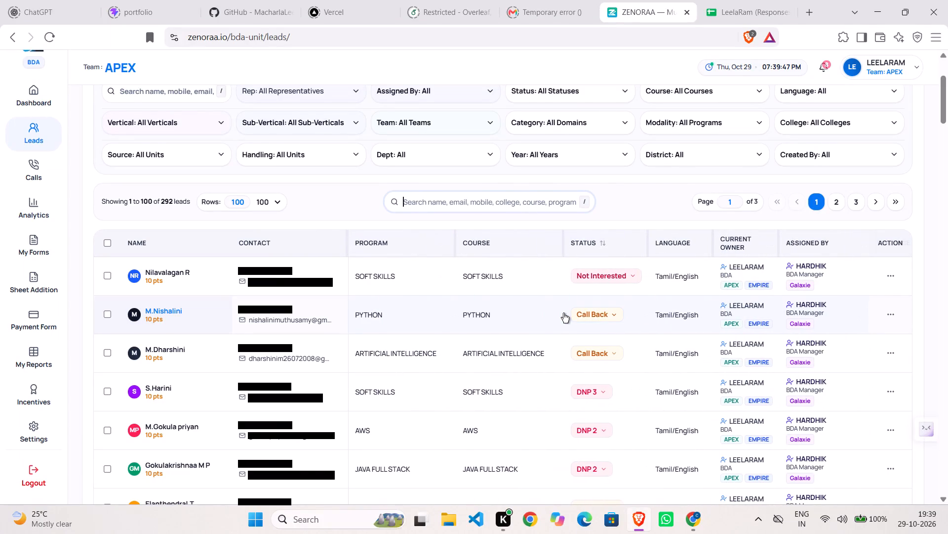
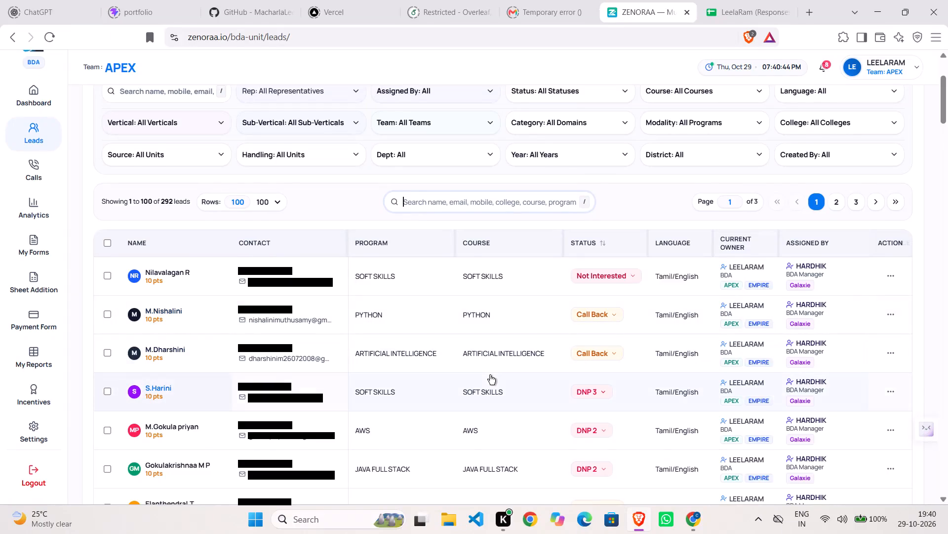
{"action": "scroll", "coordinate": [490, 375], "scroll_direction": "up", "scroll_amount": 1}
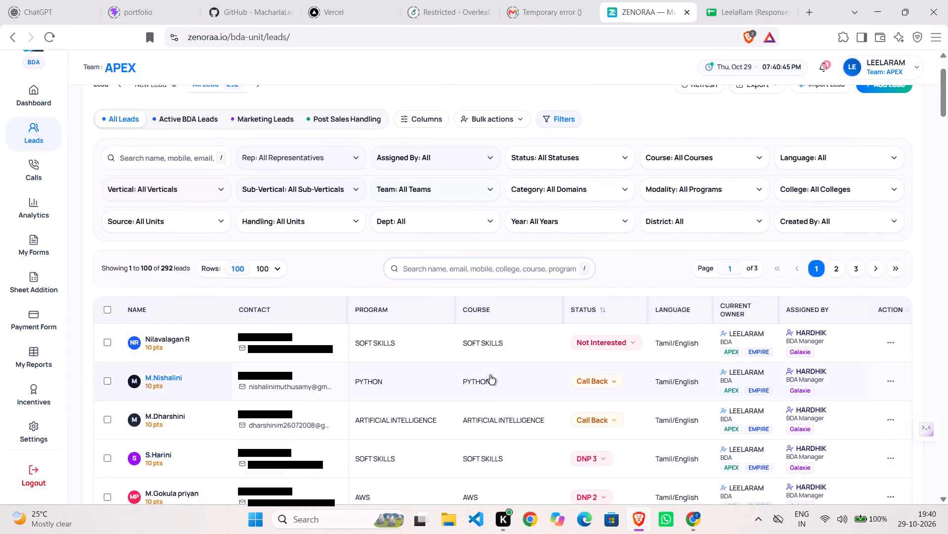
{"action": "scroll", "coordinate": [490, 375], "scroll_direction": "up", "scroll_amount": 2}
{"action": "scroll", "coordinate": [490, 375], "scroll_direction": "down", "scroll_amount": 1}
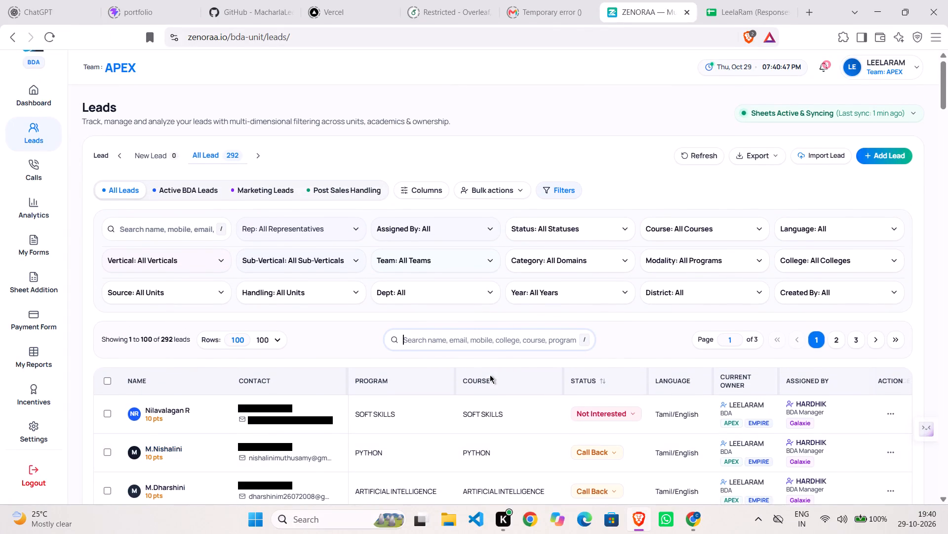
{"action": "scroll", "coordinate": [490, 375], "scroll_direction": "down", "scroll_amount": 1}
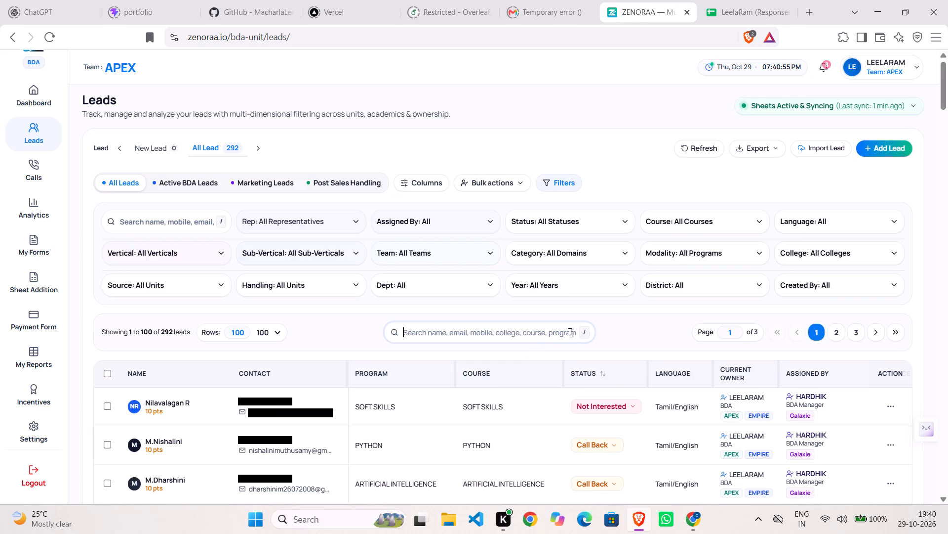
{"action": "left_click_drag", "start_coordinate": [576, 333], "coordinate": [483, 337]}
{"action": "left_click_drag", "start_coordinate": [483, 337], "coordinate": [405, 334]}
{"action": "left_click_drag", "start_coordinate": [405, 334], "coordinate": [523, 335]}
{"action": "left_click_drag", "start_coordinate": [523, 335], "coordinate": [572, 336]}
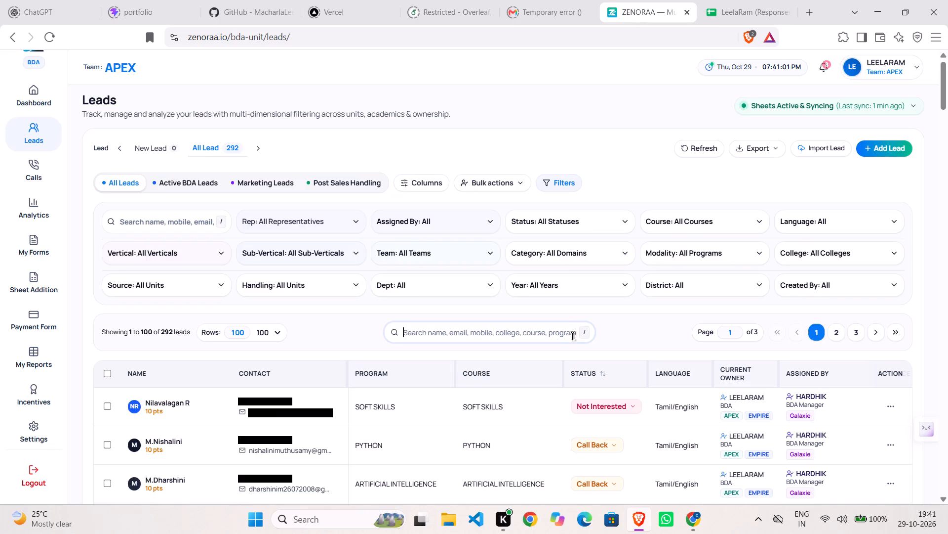
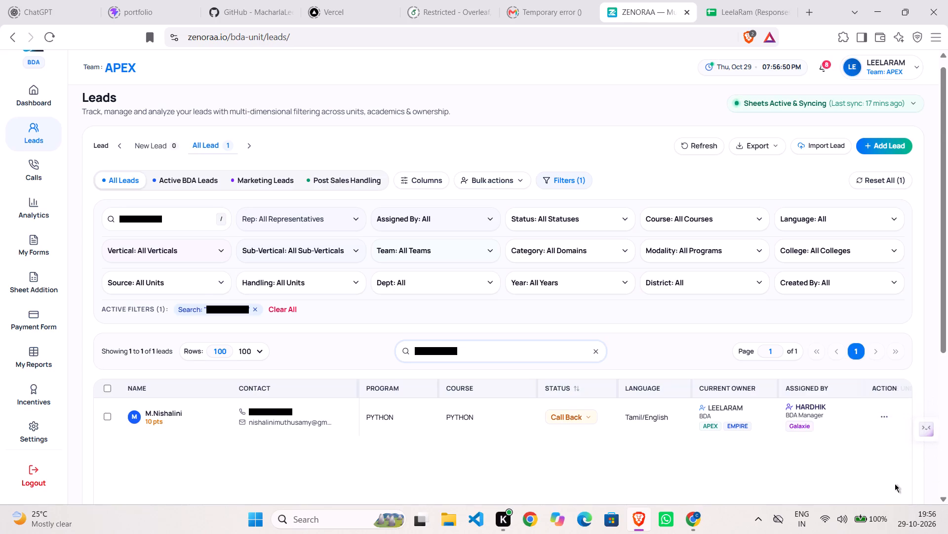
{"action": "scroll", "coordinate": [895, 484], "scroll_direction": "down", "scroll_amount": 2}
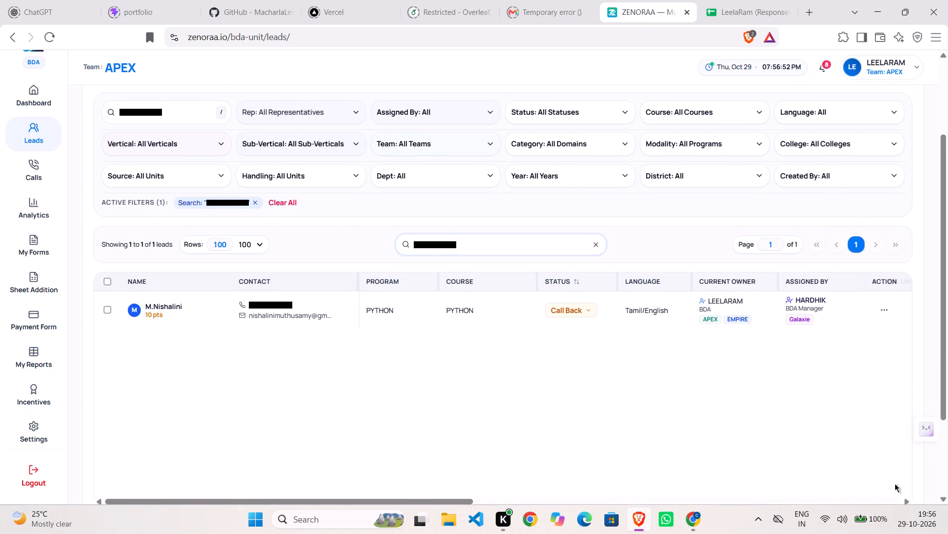
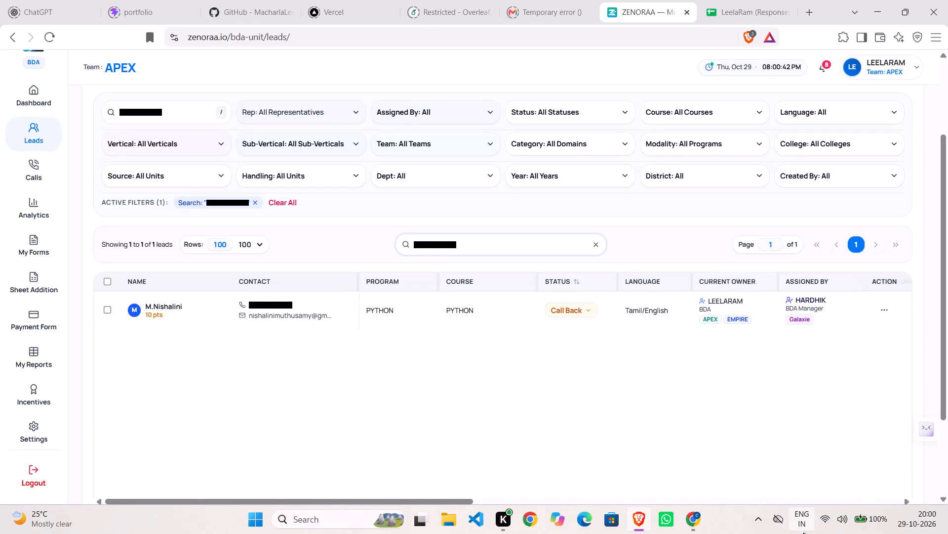
Switch the computer's Wi-Fi connection to the IQOO NEO10 network, keeping automatic connection enabled.
{"action": "left_click", "coordinate": [825, 519]}
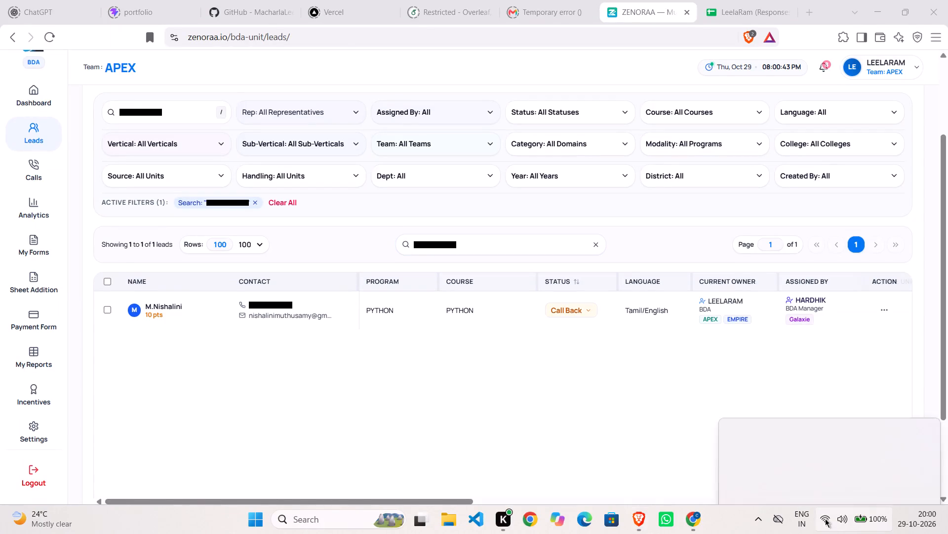
{"action": "left_click", "coordinate": [779, 276]}
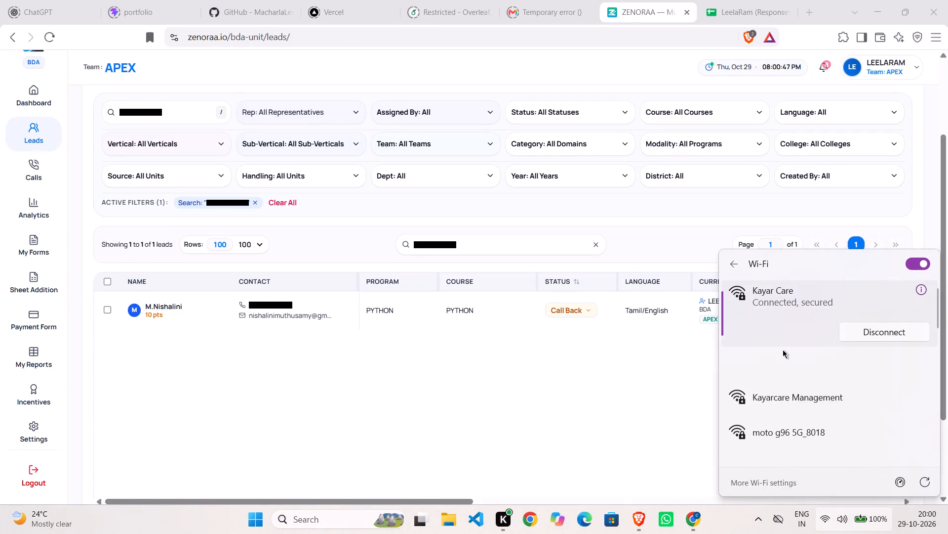
{"action": "left_click", "coordinate": [782, 356]}
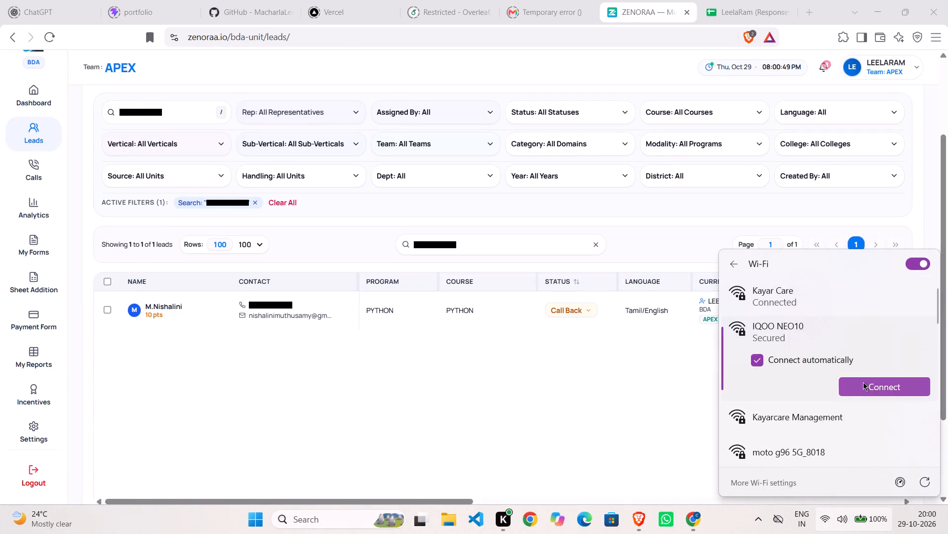
{"action": "left_click", "coordinate": [863, 382]}
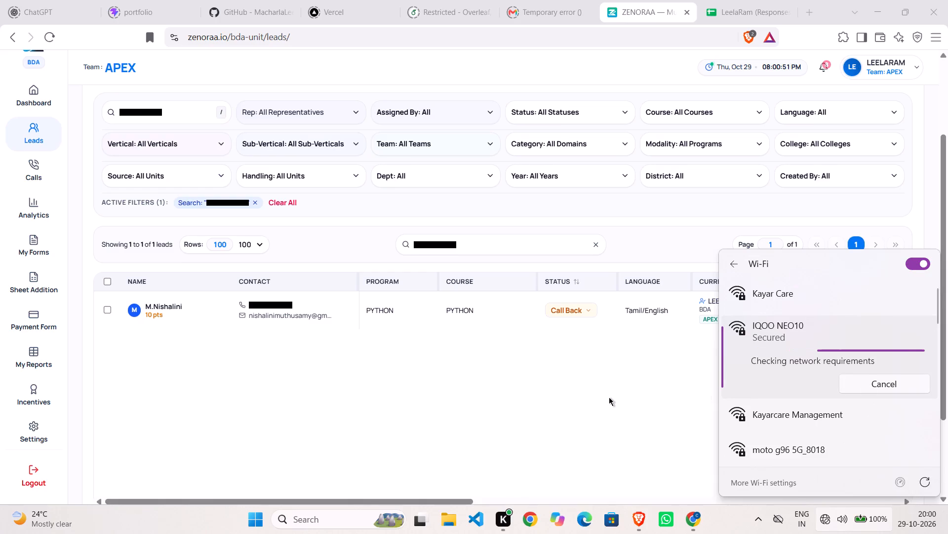
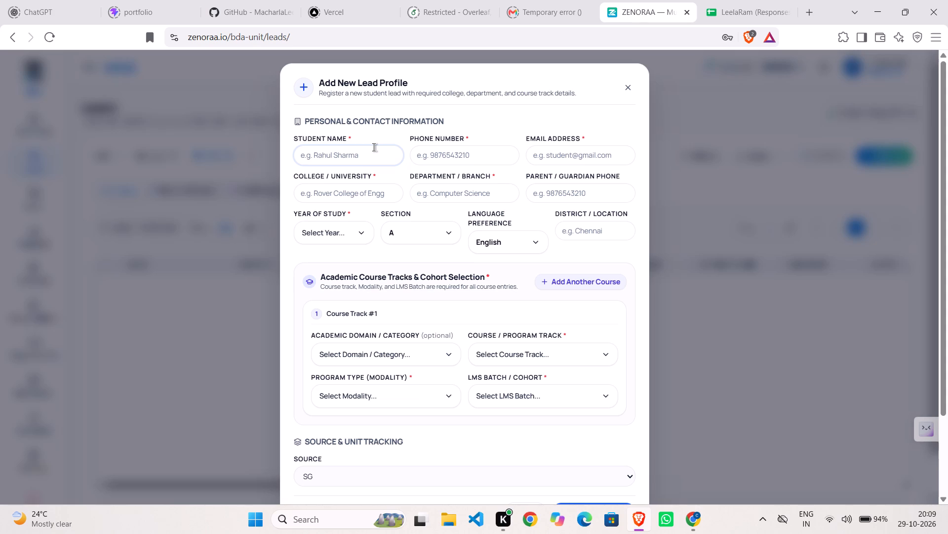
Enter the student's name in the new lead profile's personal and contact information.
{"action": "type", "text": "swa"}
{"action": "type", "text": "ru"}
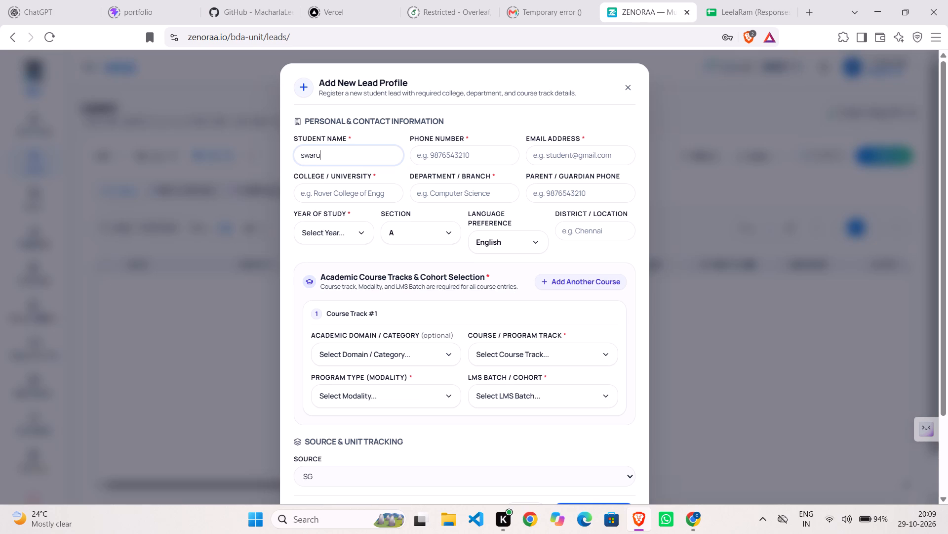
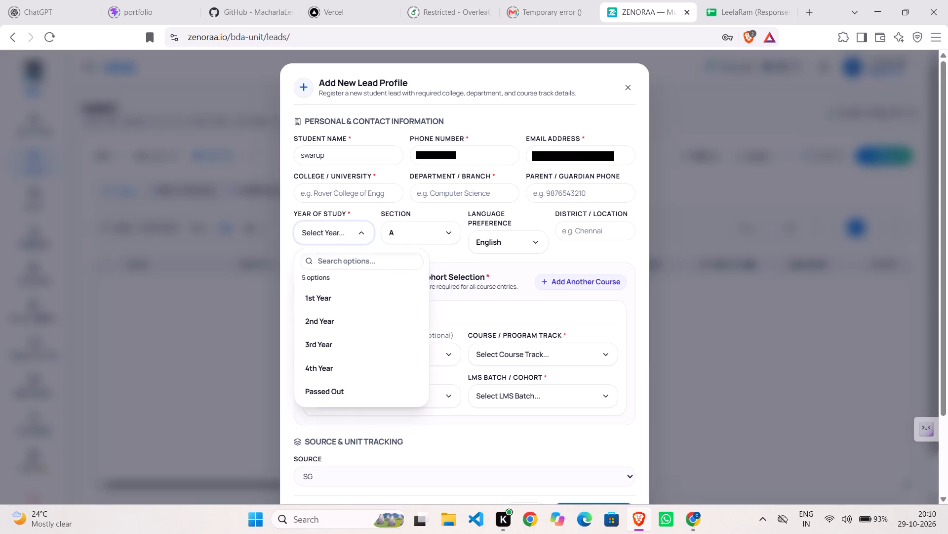
Set the new lead's year of study to Passed Out.
{"action": "key", "text": "Down"}
{"action": "key", "text": "Down"}
{"action": "key", "text": "Down"}
{"action": "key", "text": "Down"}
{"action": "key", "text": "Down"}
{"action": "key", "text": "Up"}
{"action": "key", "text": "Return"}
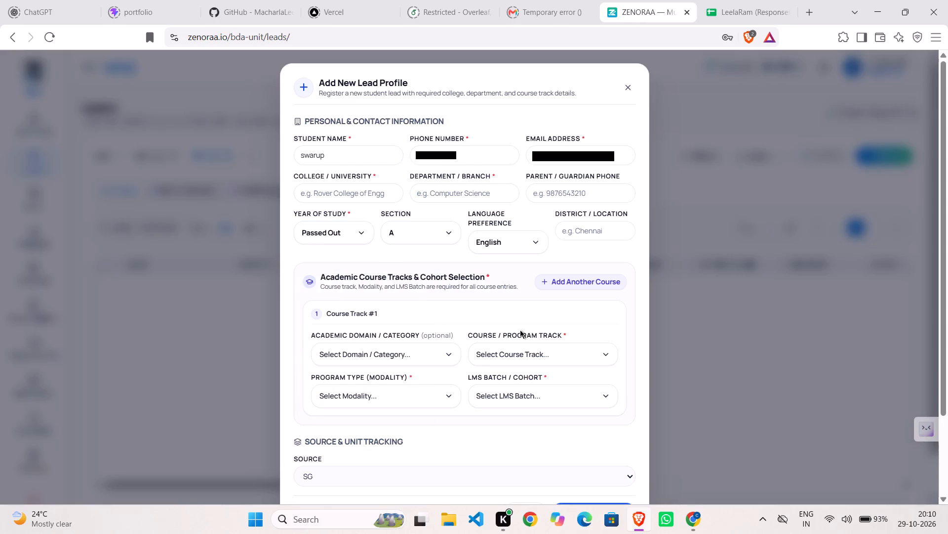
Search the courses for "da" and choose PAP_DADS as the lead's course track.
{"action": "left_click", "coordinate": [536, 349]}
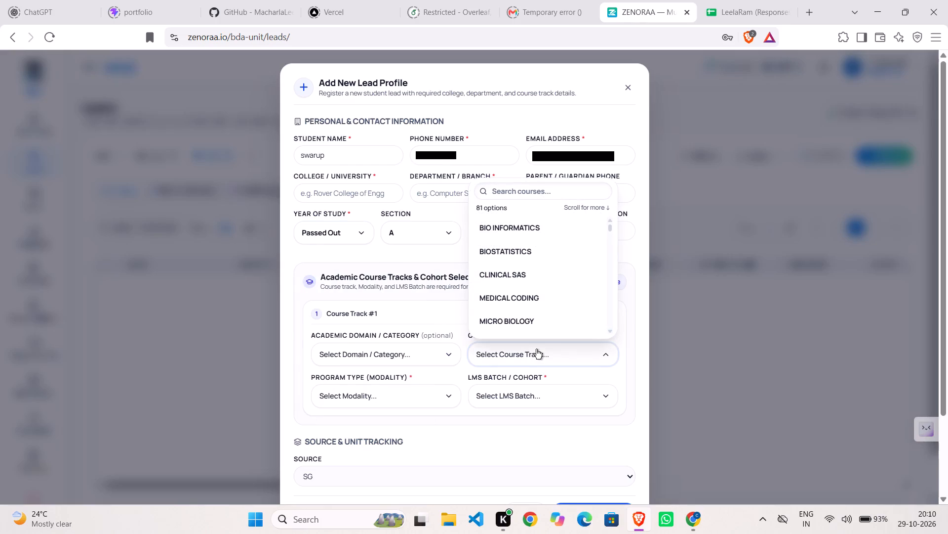
{"action": "type", "text": "da"}
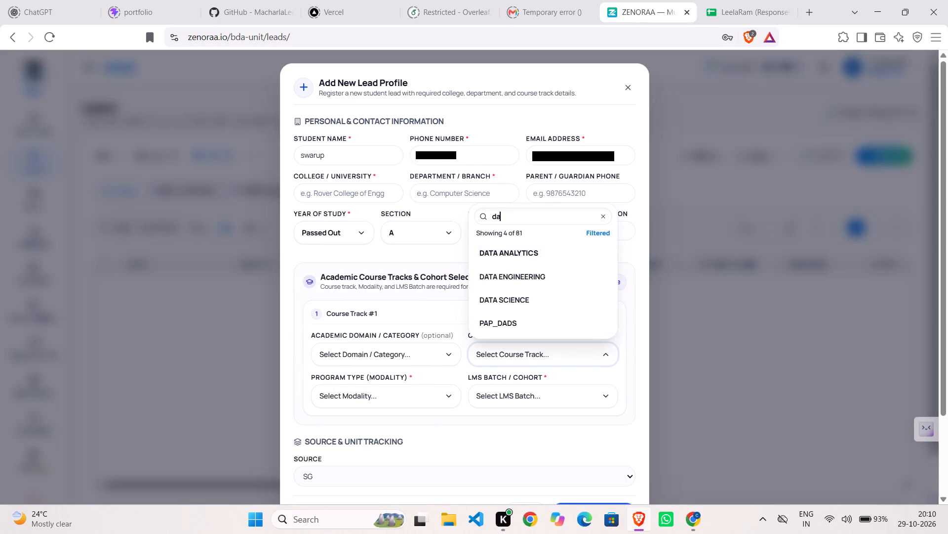
{"action": "left_click", "coordinate": [528, 323]}
Set the LMS batch for the PAP_DADS course track to NOVEMBER_2026.
{"action": "scroll", "coordinate": [528, 323], "scroll_direction": "down", "scroll_amount": 2}
{"action": "left_click", "coordinate": [533, 352]}
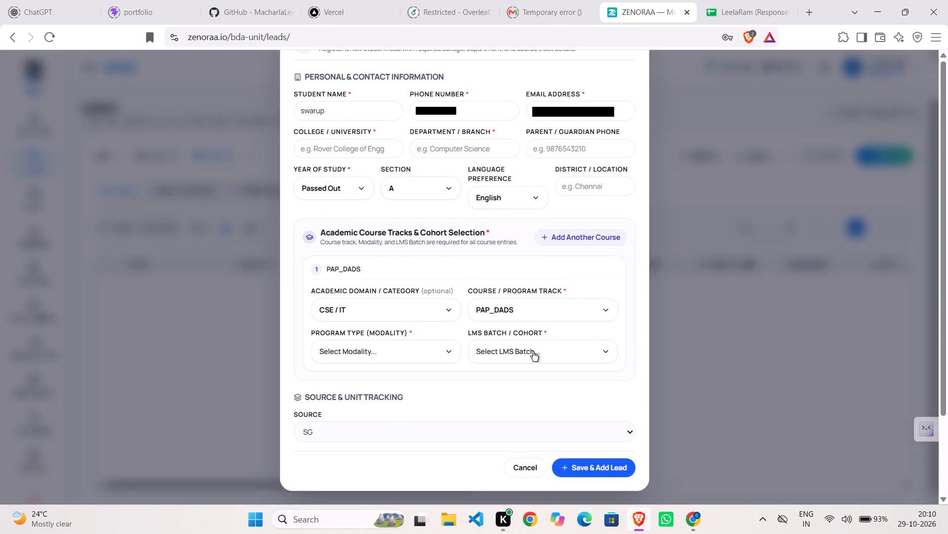
{"action": "scroll", "coordinate": [539, 290], "scroll_direction": "down", "scroll_amount": 2}
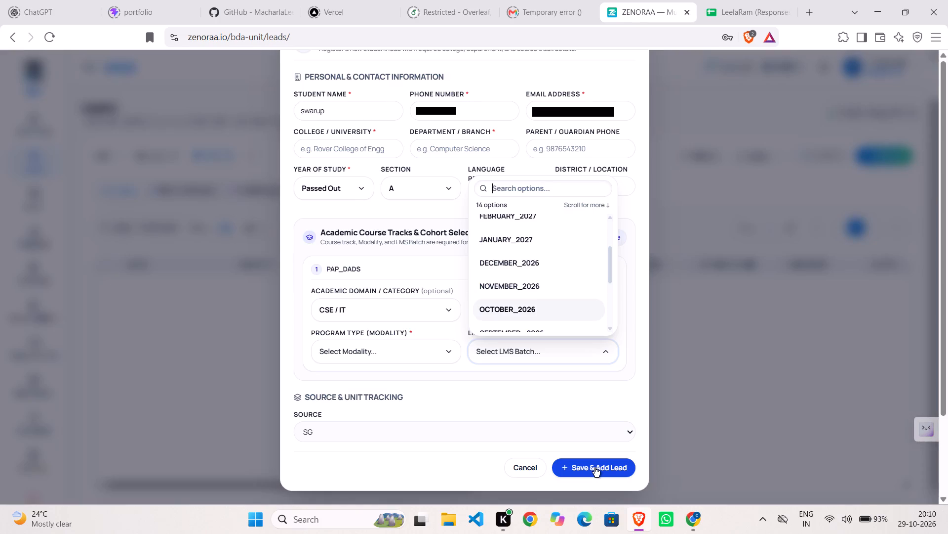
{"action": "left_click", "coordinate": [594, 467]}
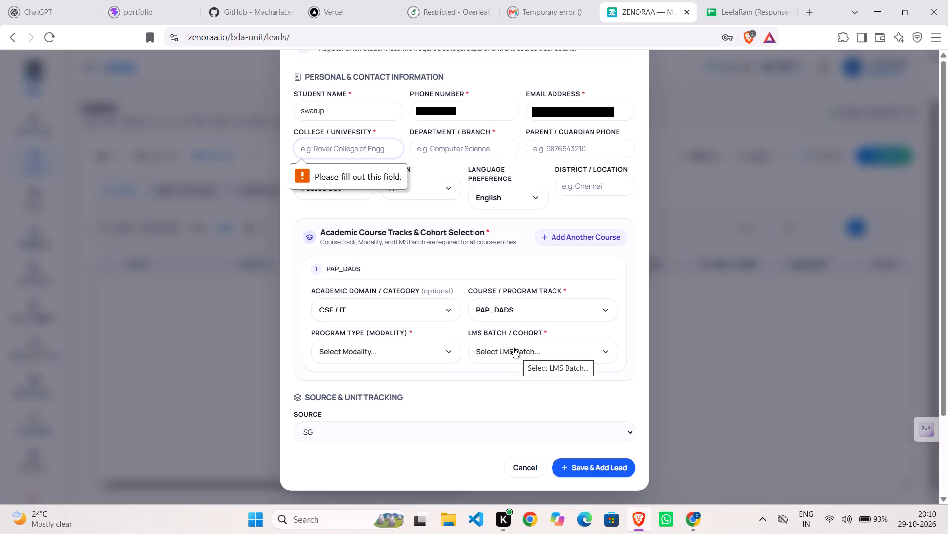
{"action": "left_click", "coordinate": [558, 212]}
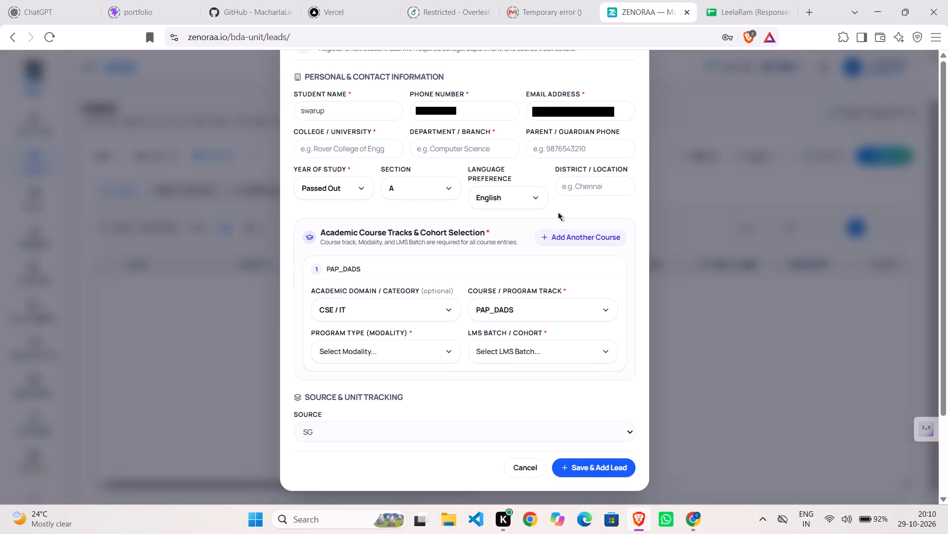
{"action": "left_click", "coordinate": [523, 351]}
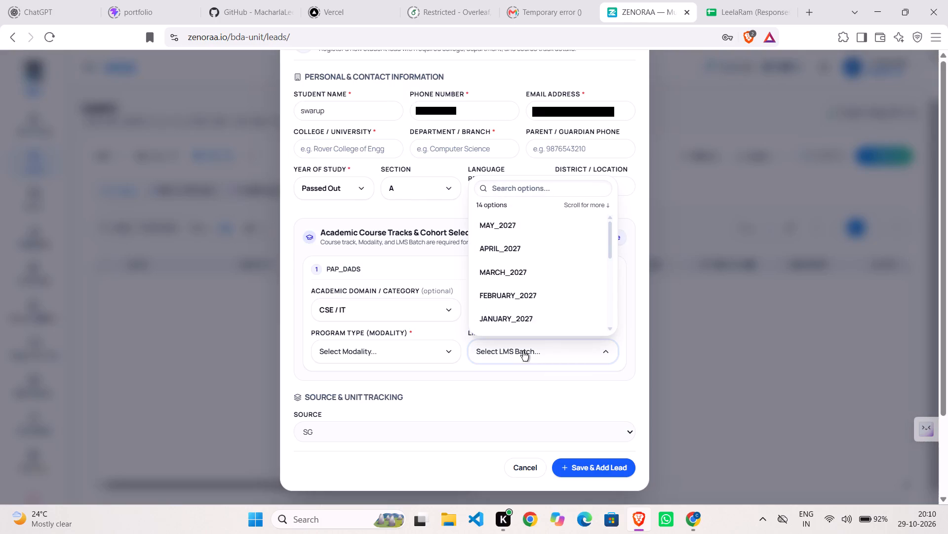
{"action": "scroll", "coordinate": [529, 282], "scroll_direction": "down", "scroll_amount": 1}
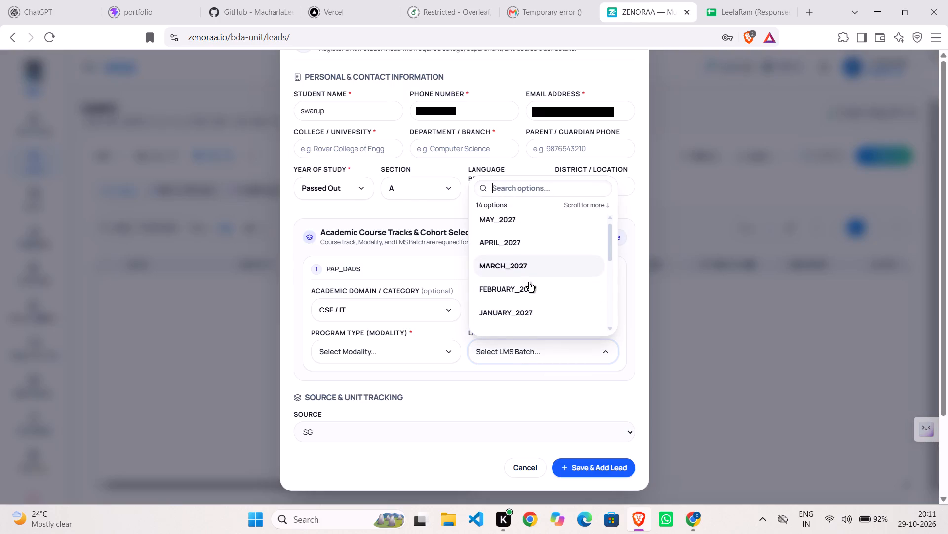
{"action": "scroll", "coordinate": [529, 282], "scroll_direction": "down", "scroll_amount": 1}
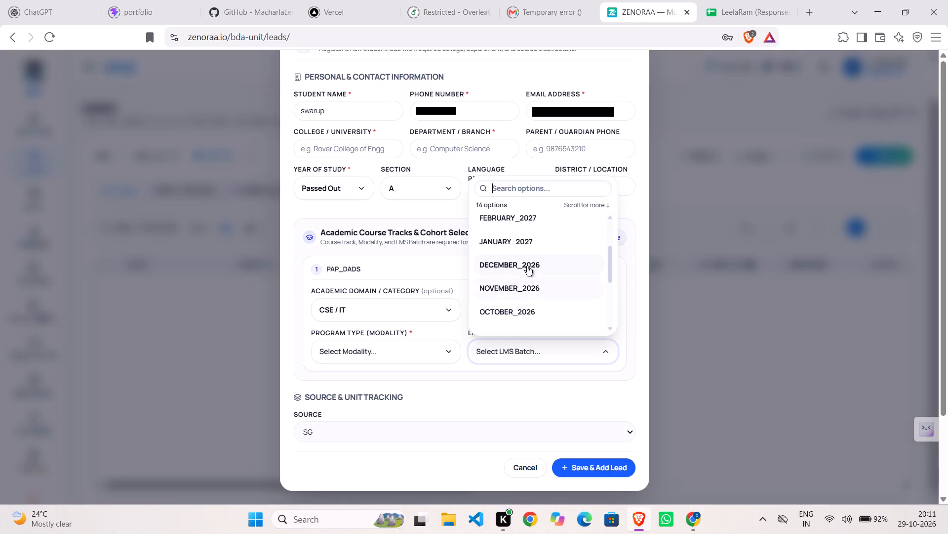
{"action": "left_click", "coordinate": [513, 279]}
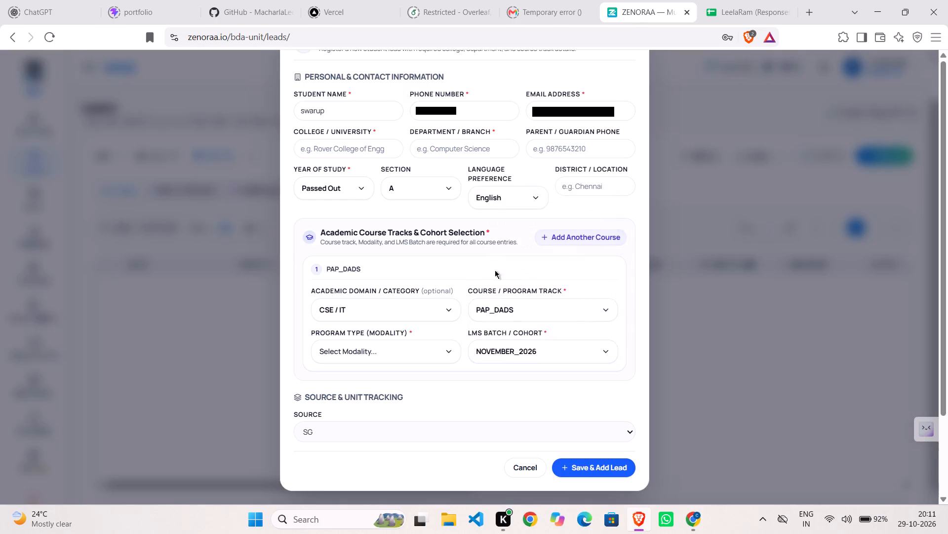
Enter Adarsh college of engineering as the lead's college and CSE as the department.
{"action": "left_click", "coordinate": [372, 149]}
{"action": "type", "text": "Adarsh"}
{"action": "key", "text": "space"}
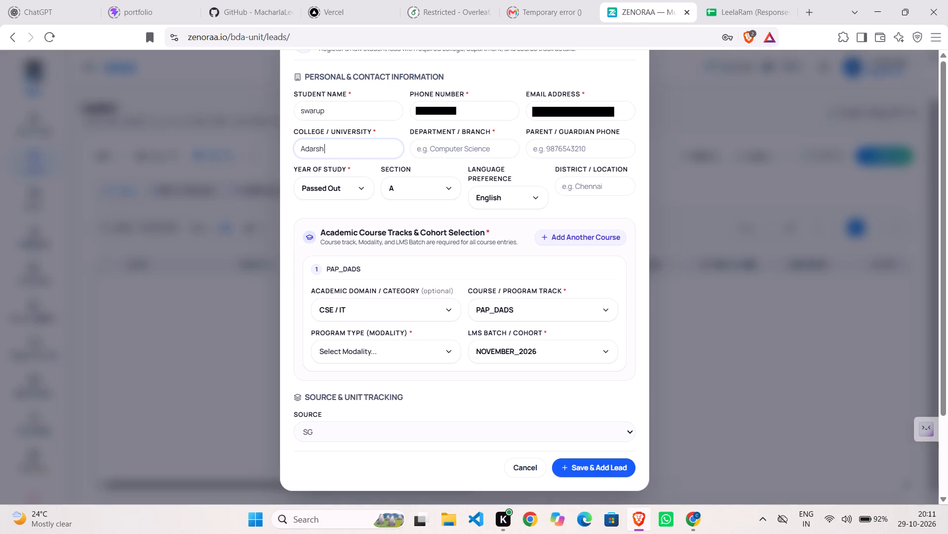
{"action": "type", "text": "coll"}
{"action": "type", "text": "ege of engineering"}
{"action": "key", "text": "Tab"}
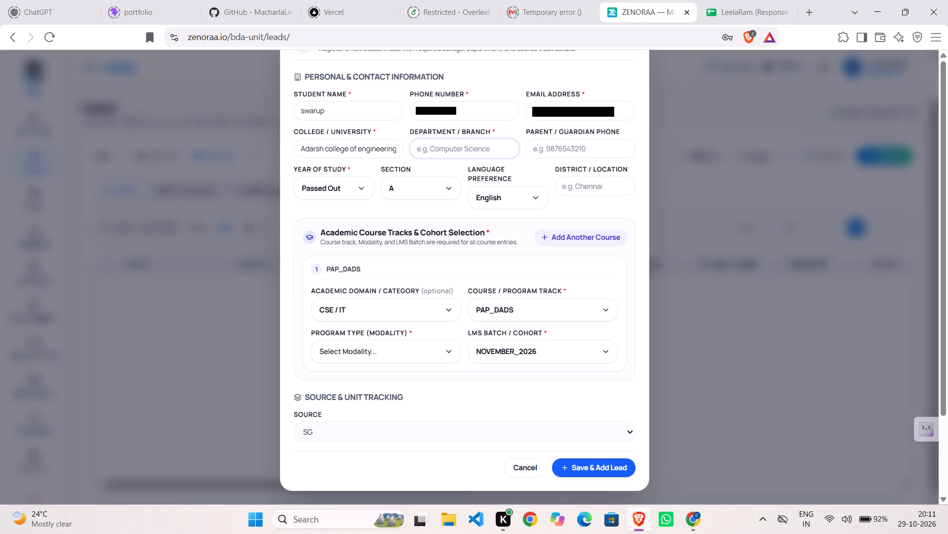
{"action": "key", "text": "shift+v"}
{"action": "key", "text": "shift+BackSpace"}
{"action": "type", "text": "CSE"}
Set the program type to Career Launchpad and save the new lead.
{"action": "left_click", "coordinate": [392, 353]}
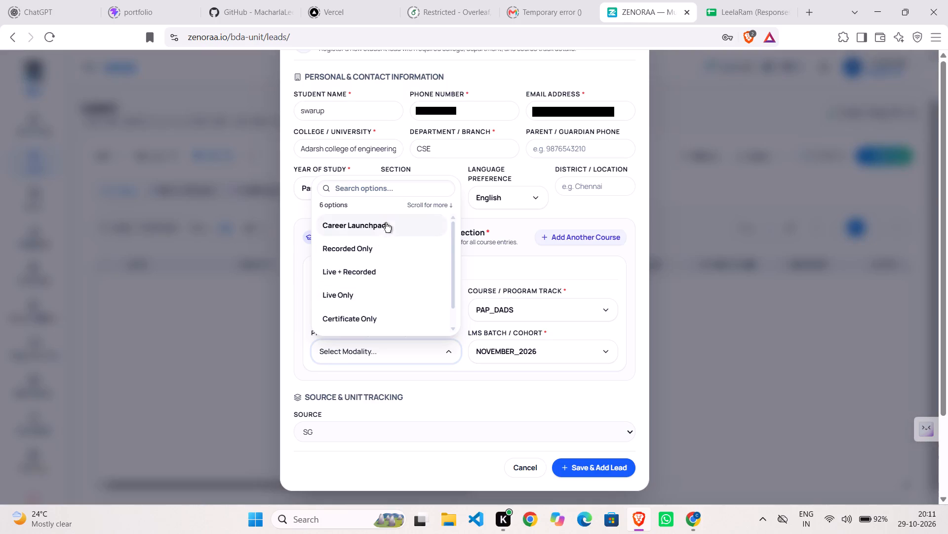
{"action": "left_click", "coordinate": [377, 228]}
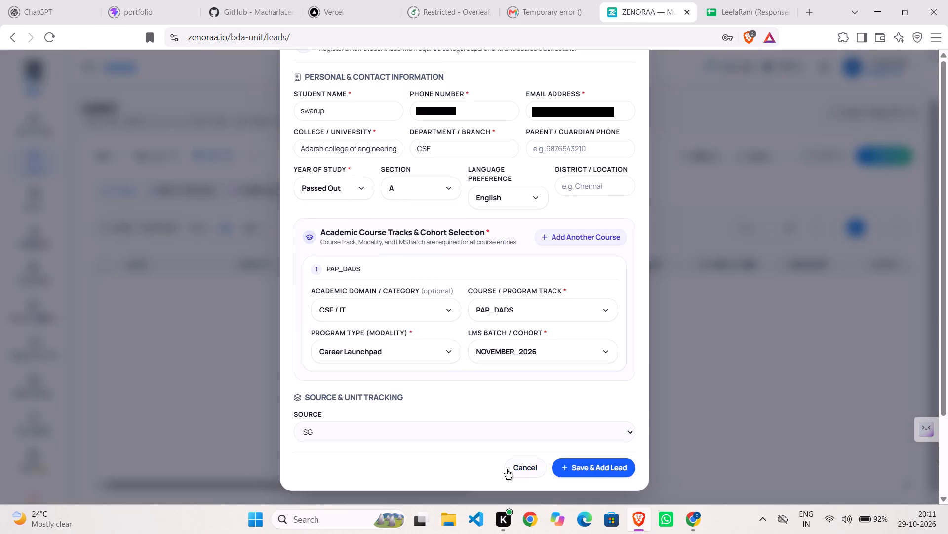
{"action": "left_click", "coordinate": [588, 467]}
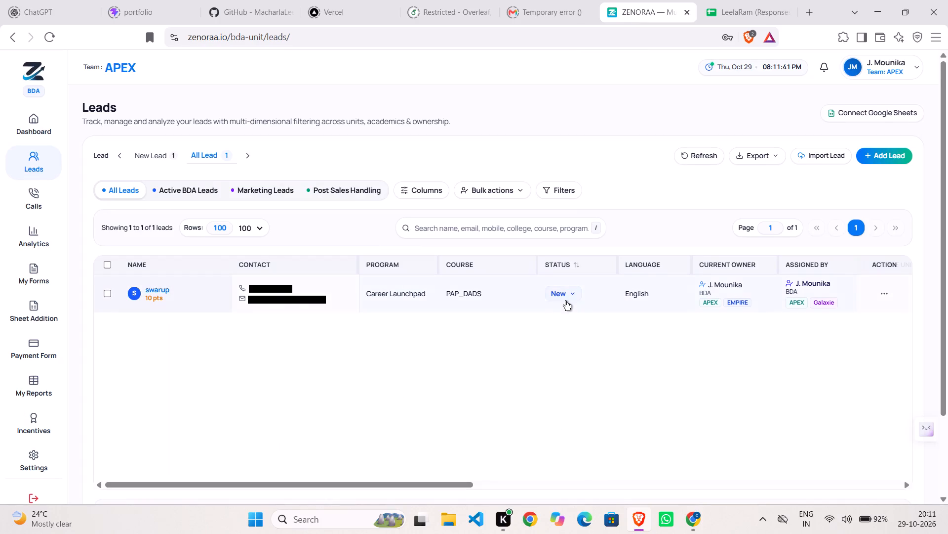
Open the newly added lead's details and go on to its installment payment page.
{"action": "left_click", "coordinate": [565, 298]}
{"action": "scroll", "coordinate": [579, 408], "scroll_direction": "down", "scroll_amount": 3}
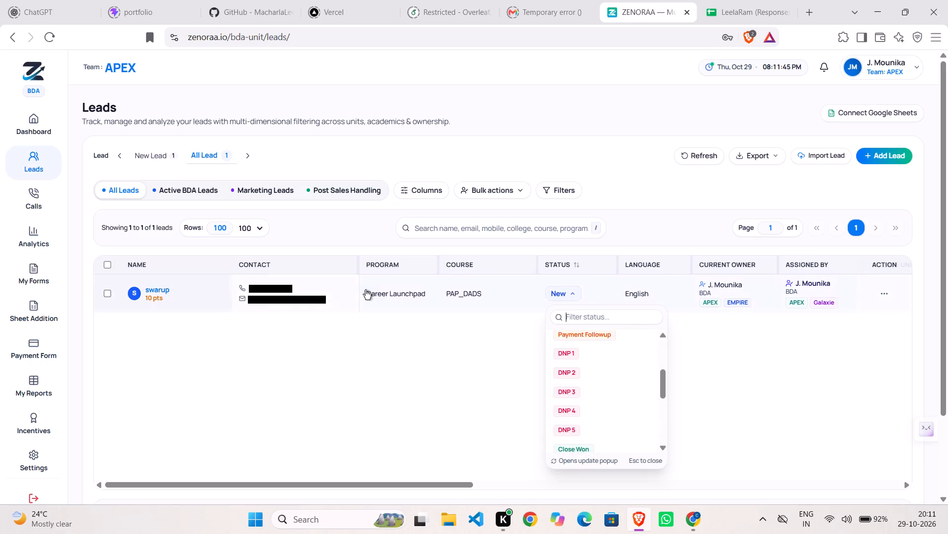
{"action": "left_click", "coordinate": [300, 291]}
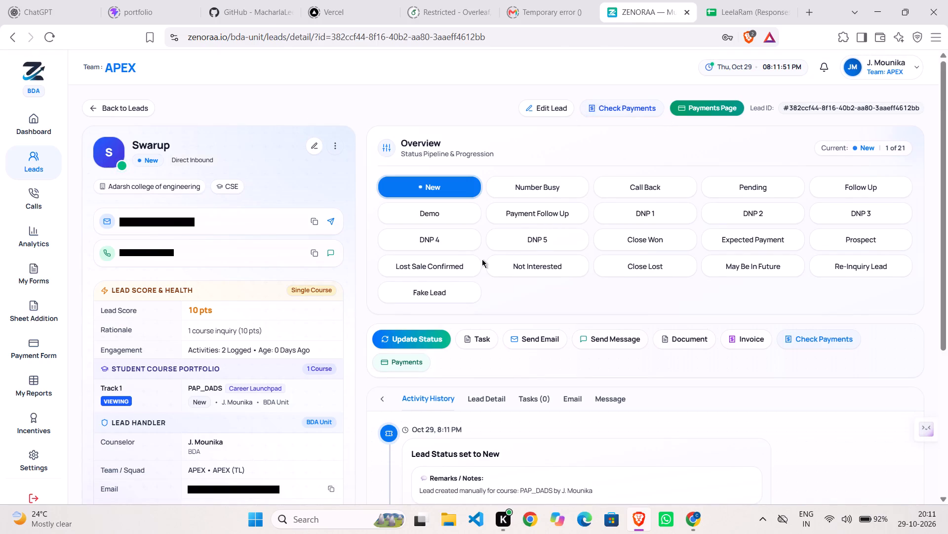
{"action": "scroll", "coordinate": [472, 282], "scroll_direction": "down", "scroll_amount": 7}
{"action": "scroll", "coordinate": [472, 282], "scroll_direction": "up", "scroll_amount": 4}
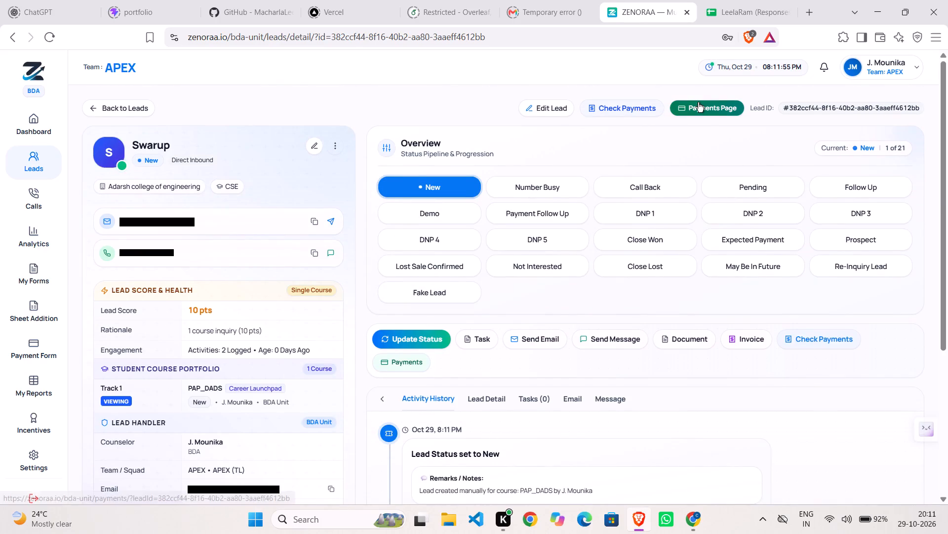
{"action": "left_click", "coordinate": [698, 102]}
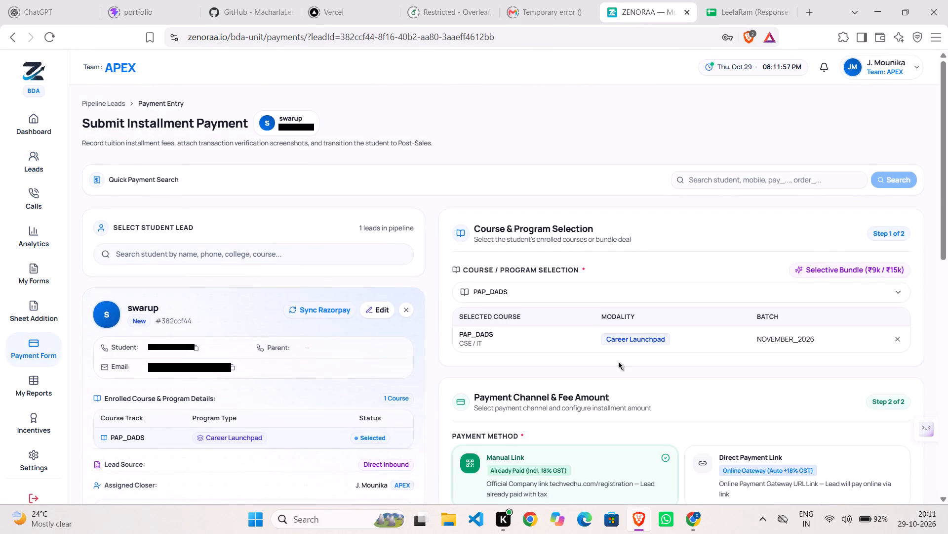
Choose Direct Payment Link as the payment method, with a total course fee of 31000 and 15000 as the amount paying now.
{"action": "scroll", "coordinate": [618, 361], "scroll_direction": "down", "scroll_amount": 3}
{"action": "left_click", "coordinate": [804, 345]}
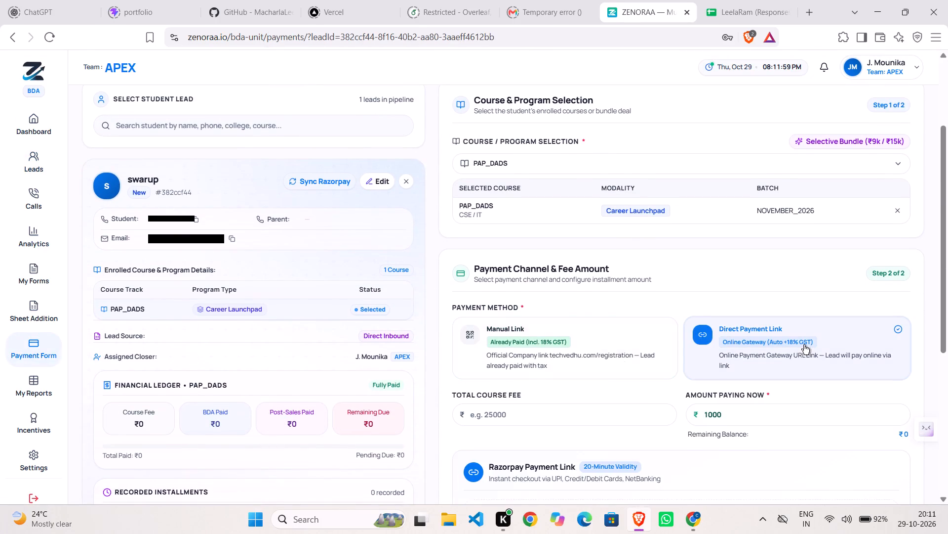
{"action": "scroll", "coordinate": [804, 345], "scroll_direction": "down", "scroll_amount": 1}
{"action": "left_click", "coordinate": [587, 345]}
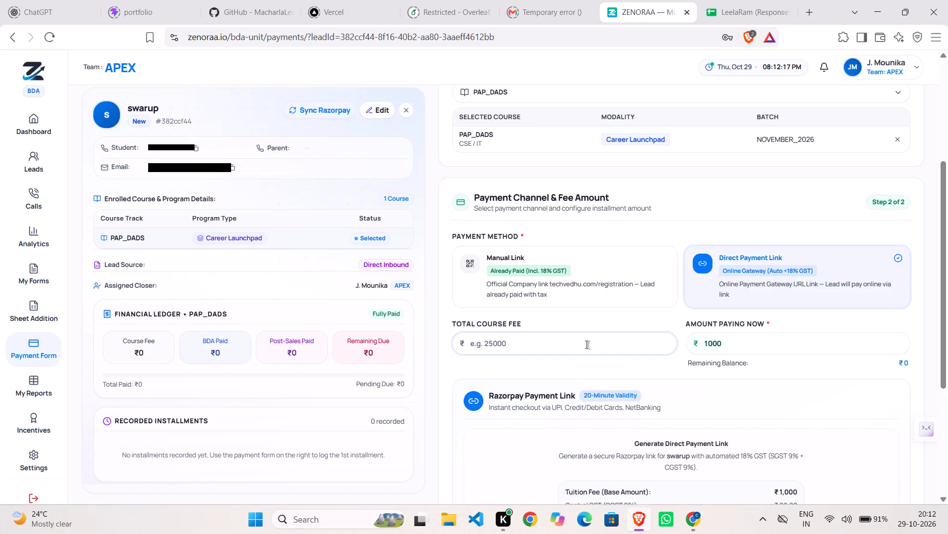
{"action": "type", "text": "31000"}
{"action": "key", "text": "Tab"}
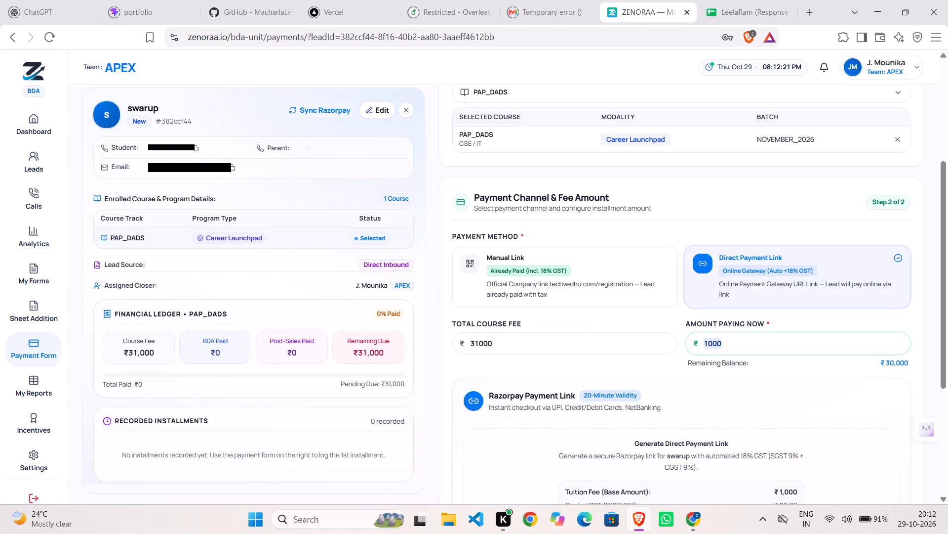
{"action": "key", "text": "BackSpace"}
{"action": "type", "text": "15000"}
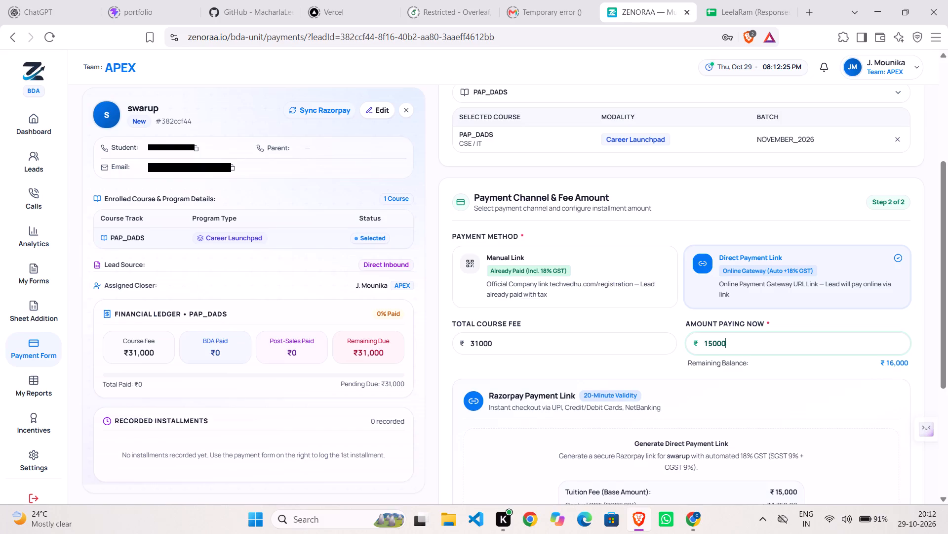
Generate the 20-minute Razorpay payment link, confirming the payment details, and copy the link.
{"action": "scroll", "coordinate": [715, 396], "scroll_direction": "down", "scroll_amount": 2}
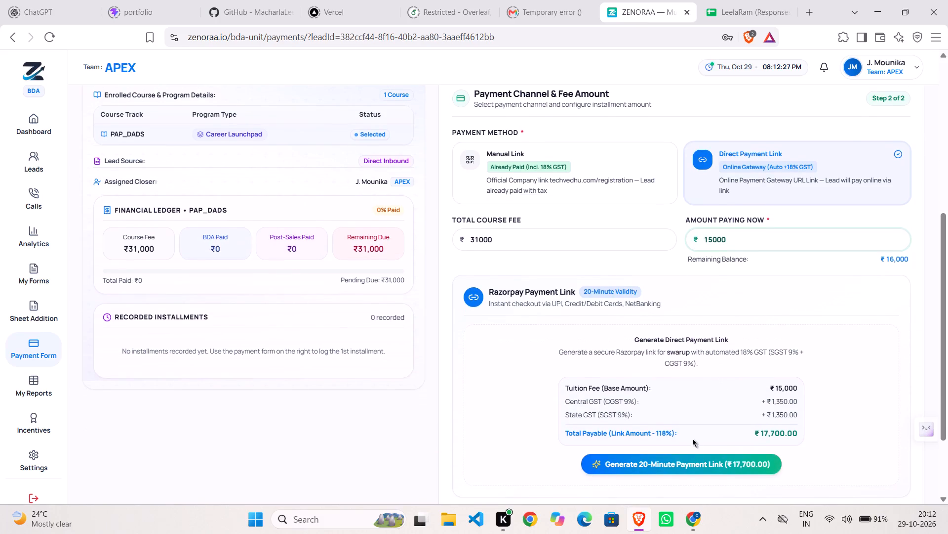
{"action": "left_click", "coordinate": [688, 462]}
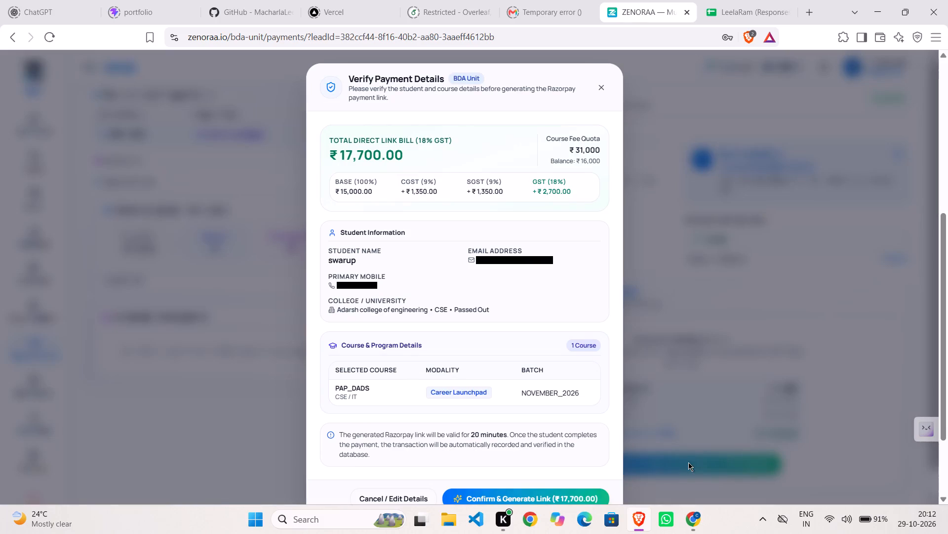
{"action": "scroll", "coordinate": [534, 380], "scroll_direction": "down", "scroll_amount": 2}
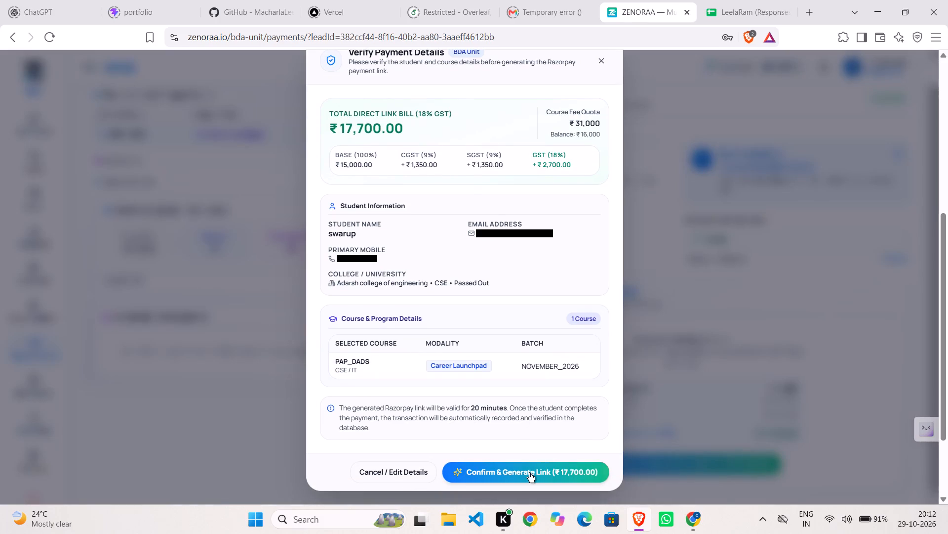
{"action": "left_click", "coordinate": [529, 473]}
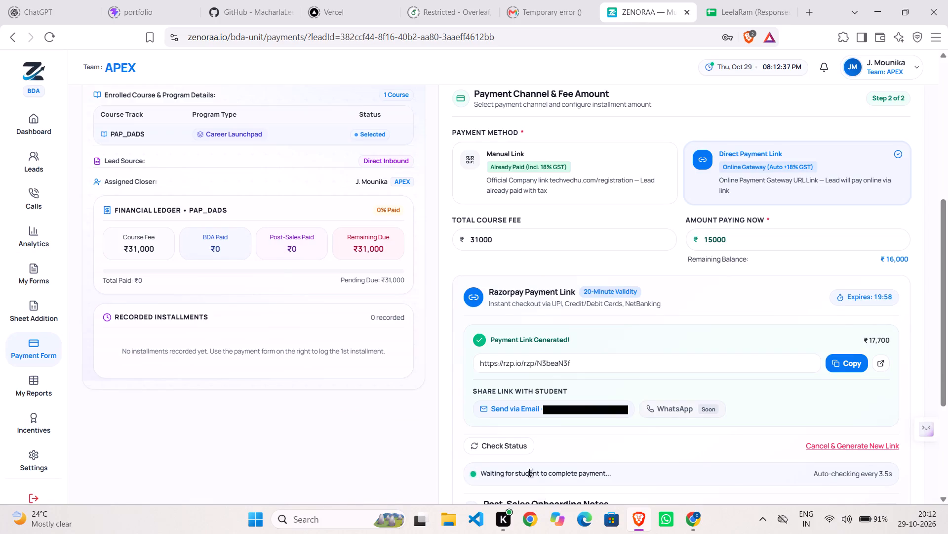
{"action": "left_click", "coordinate": [841, 367]}
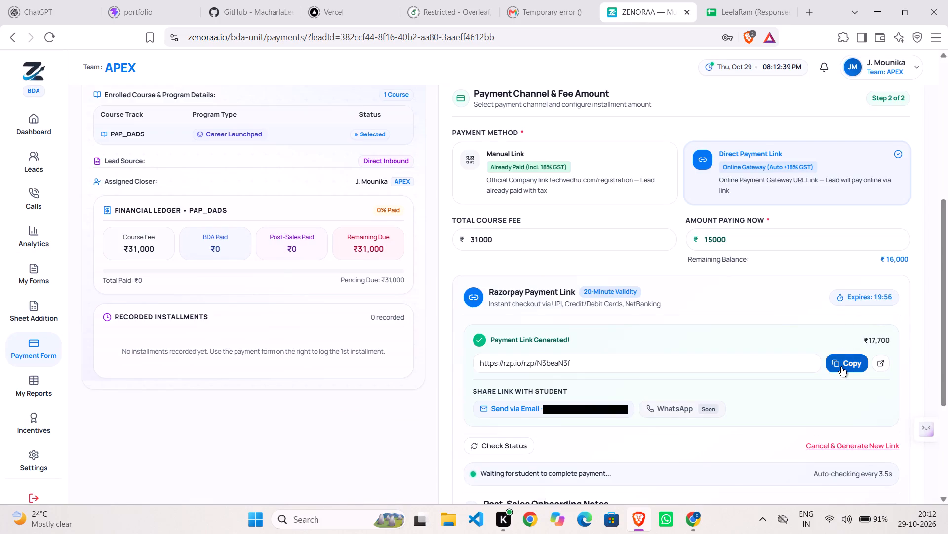
Switch to Google Chrome and open a new browser tab for the copied payment link.
{"action": "key", "text": "alt+Tab"}
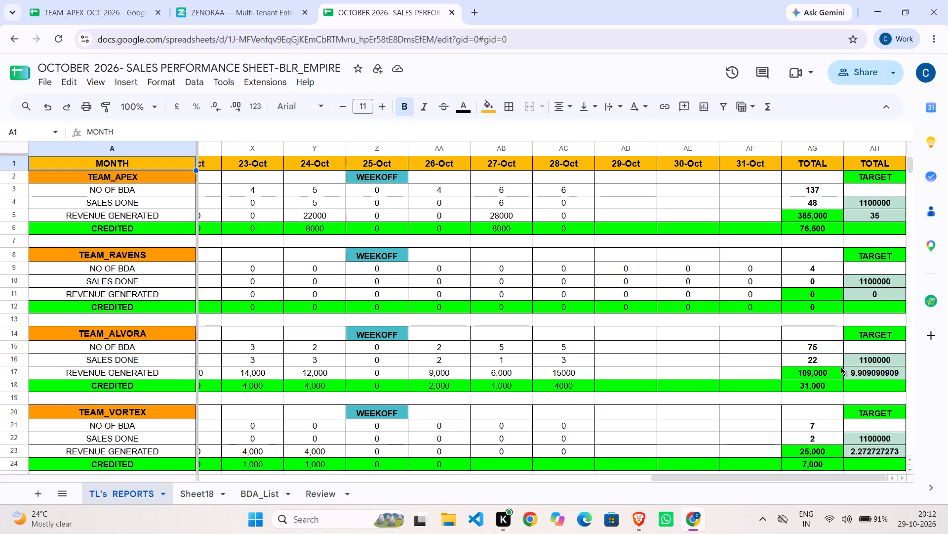
{"action": "left_click", "coordinate": [474, 13]}
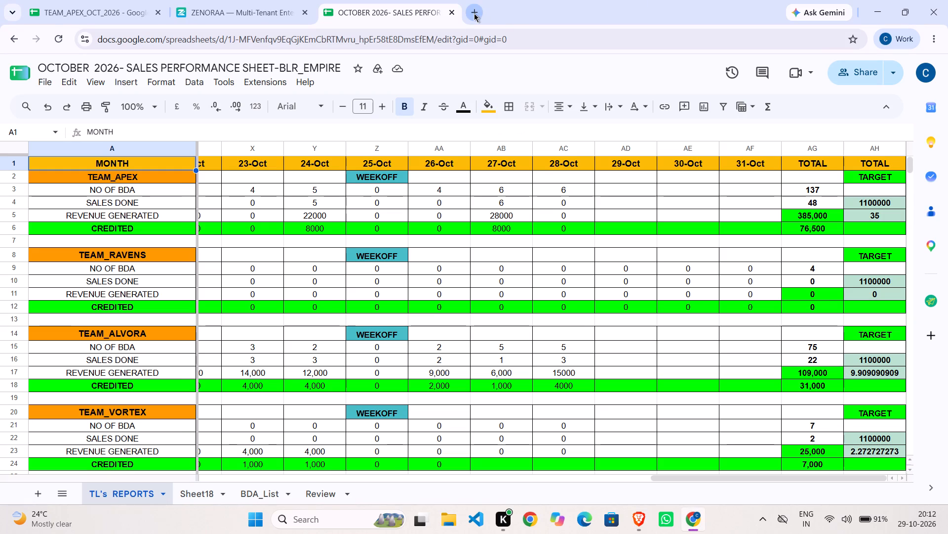
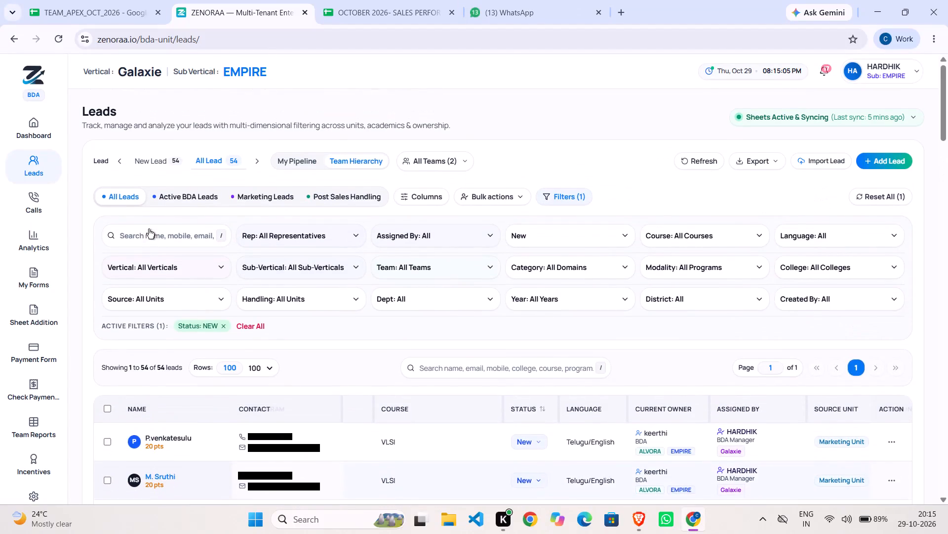
Switch back to Brave and check the status of the student's 15,000 payment on the payment form.
{"action": "key", "text": "alt+Tab"}
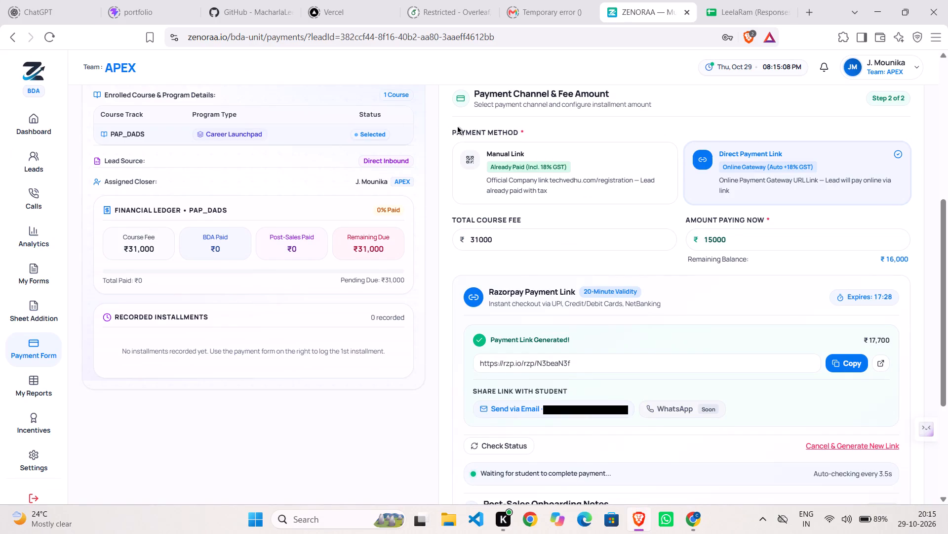
{"action": "scroll", "coordinate": [634, 281], "scroll_direction": "down", "scroll_amount": 4}
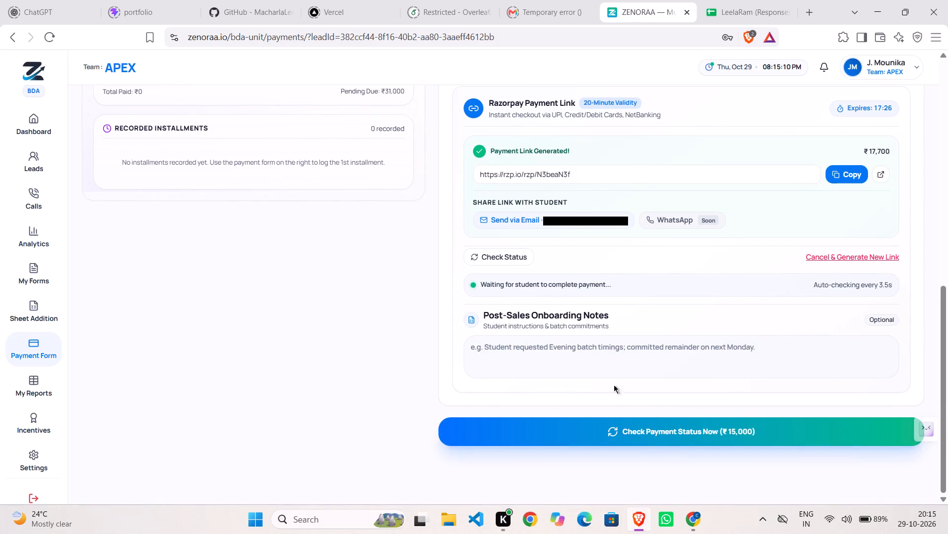
{"action": "left_click", "coordinate": [608, 430]}
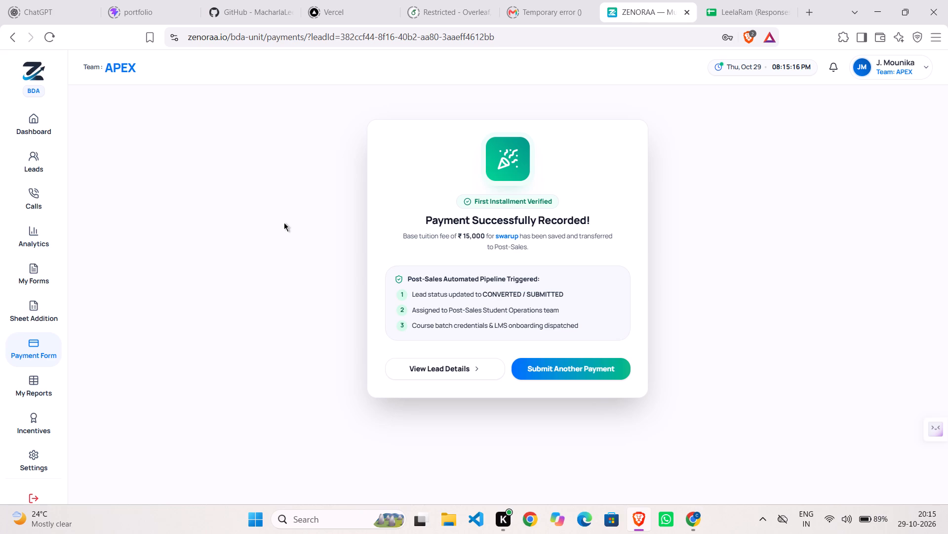
Open the BDA sales dashboard to view today's metrics.
{"action": "left_click", "coordinate": [37, 122]}
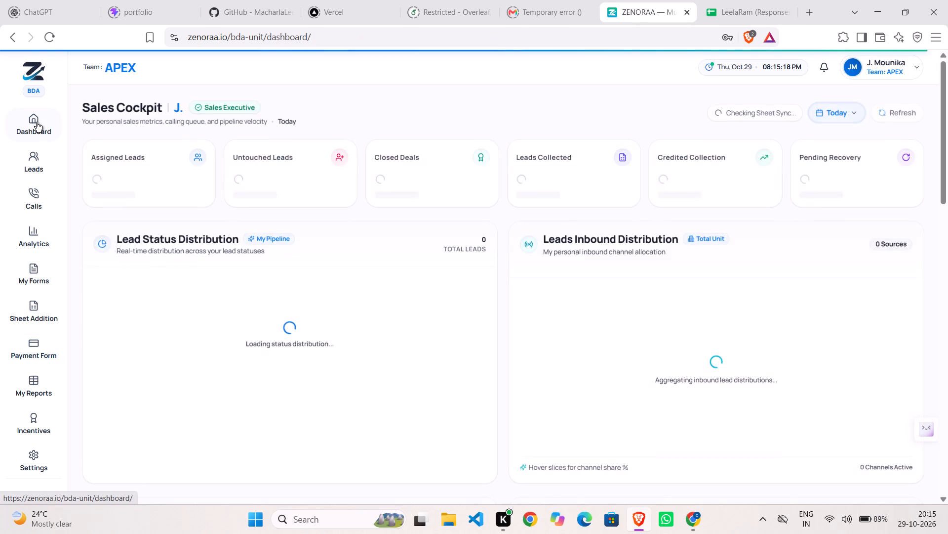